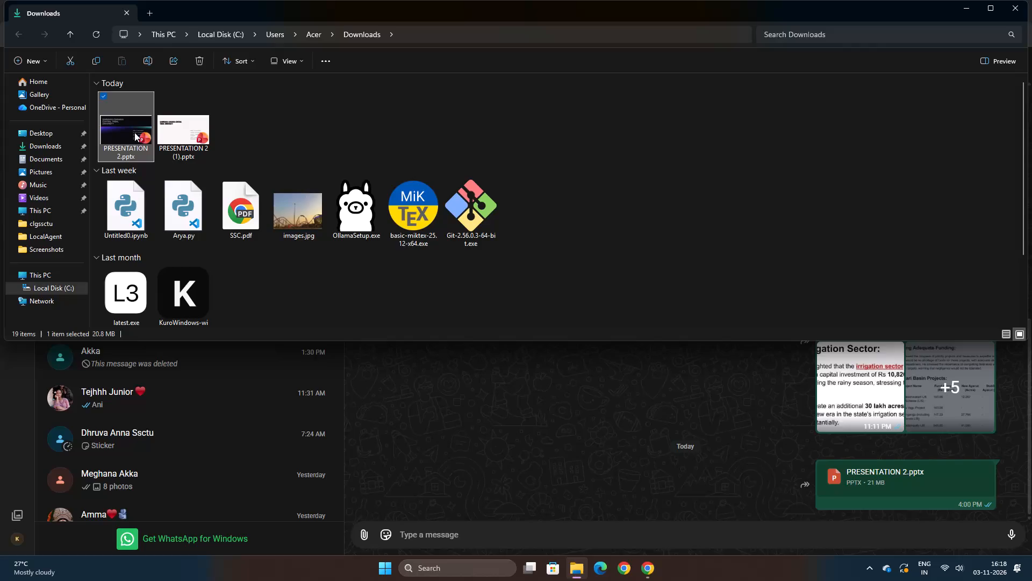
# Open PRESENTATION 2.pptx from the Downloads folder and go through the first slides to slide 4 on major and medium irrigation projects.
pyautogui.doubleClick(134, 131)
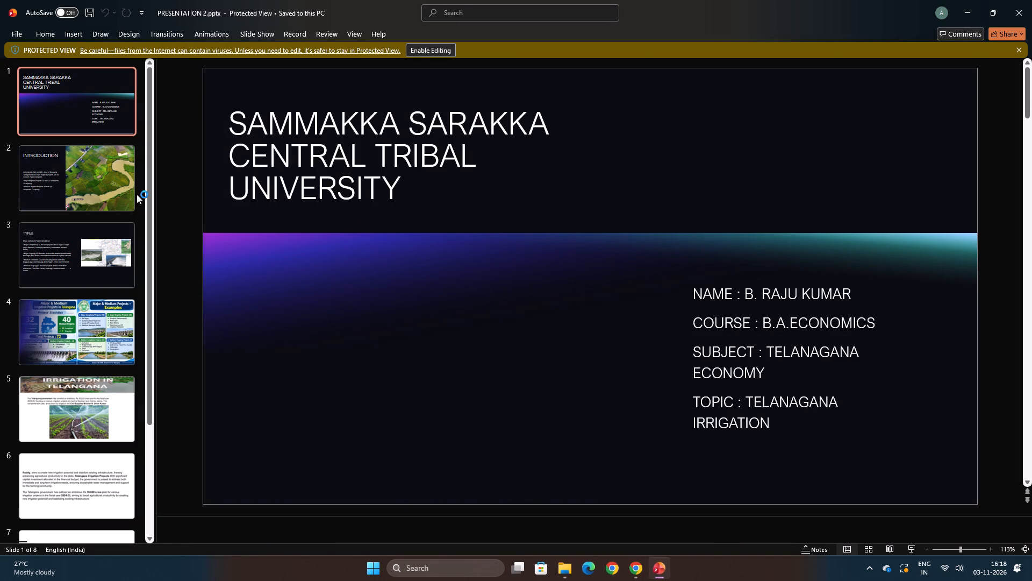
pyautogui.click(104, 189)
pyautogui.click(101, 244)
pyautogui.click(42, 320)
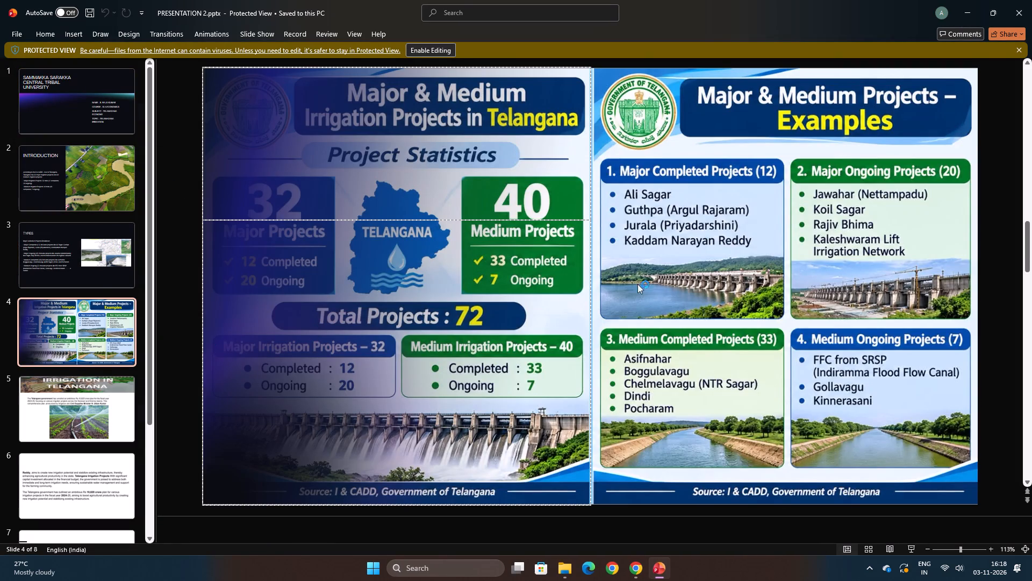
pyautogui.click(701, 372)
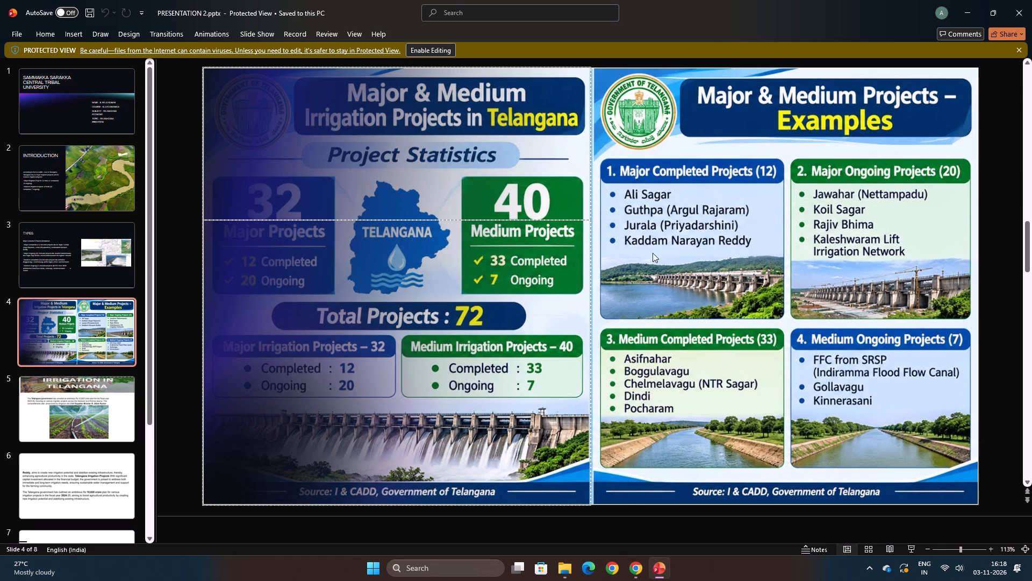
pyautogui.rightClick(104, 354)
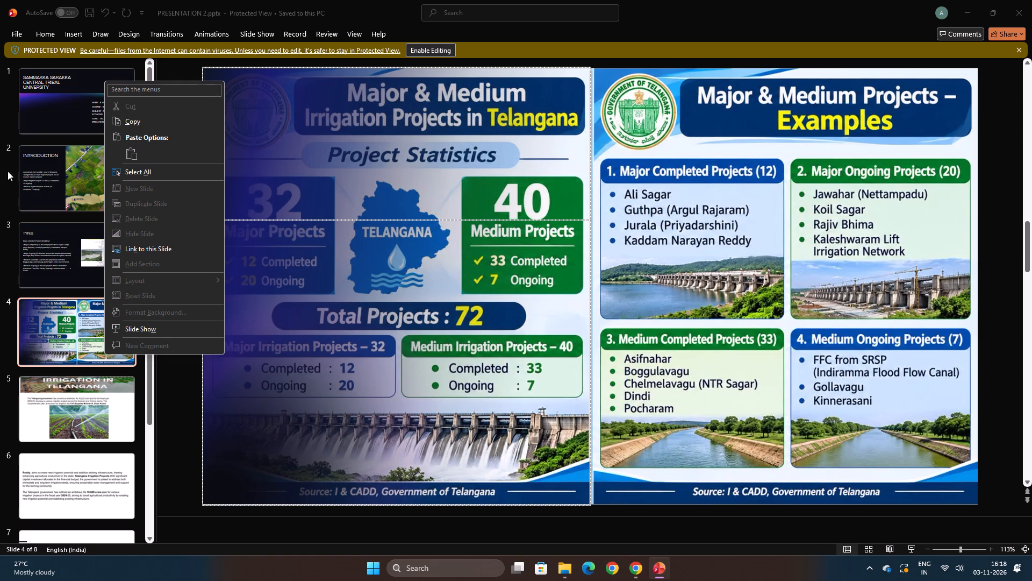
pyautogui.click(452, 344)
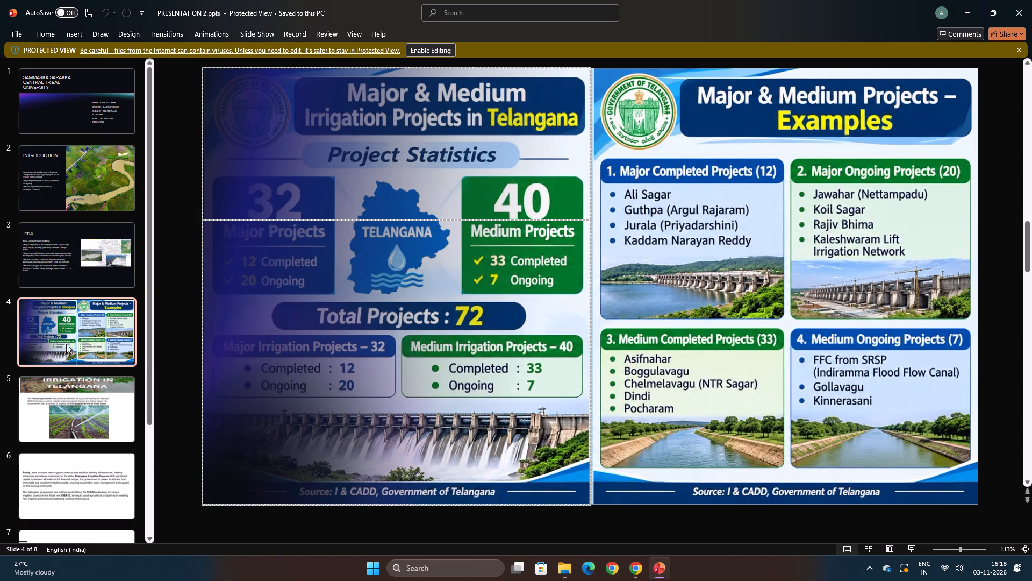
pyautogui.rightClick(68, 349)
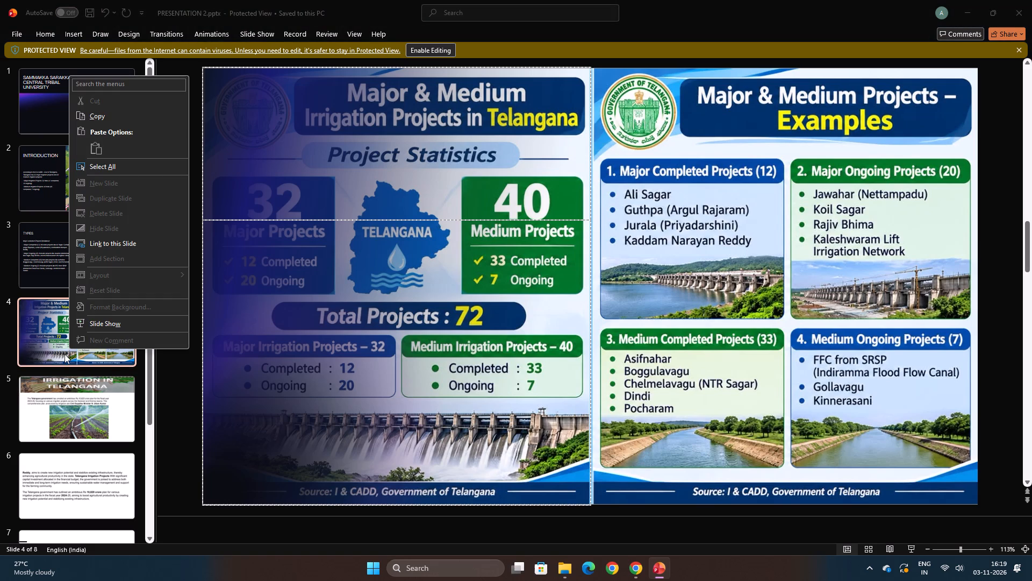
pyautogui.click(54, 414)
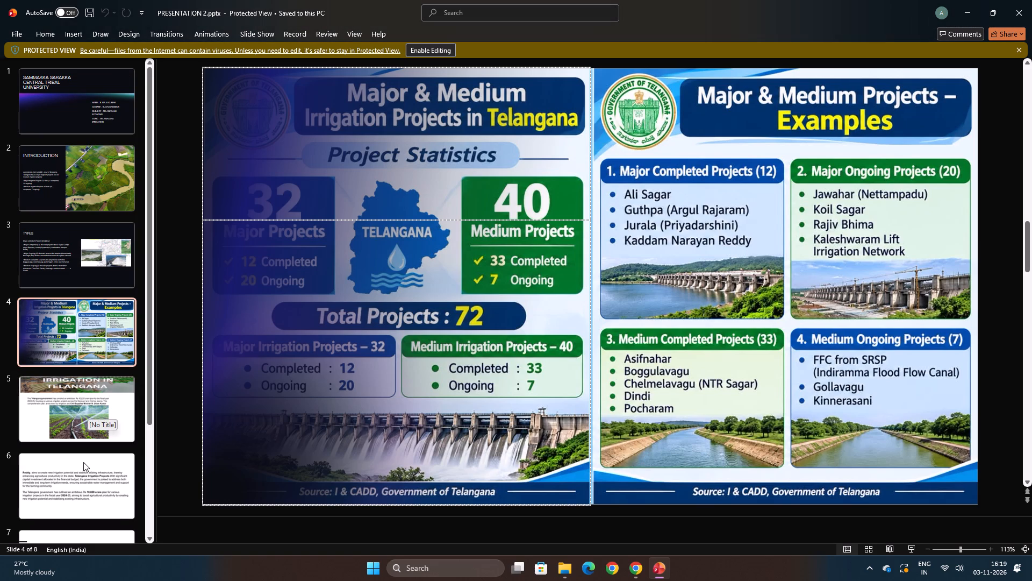
# Enable editing for the presentation opened in Protected View.
pyautogui.click(451, 53)
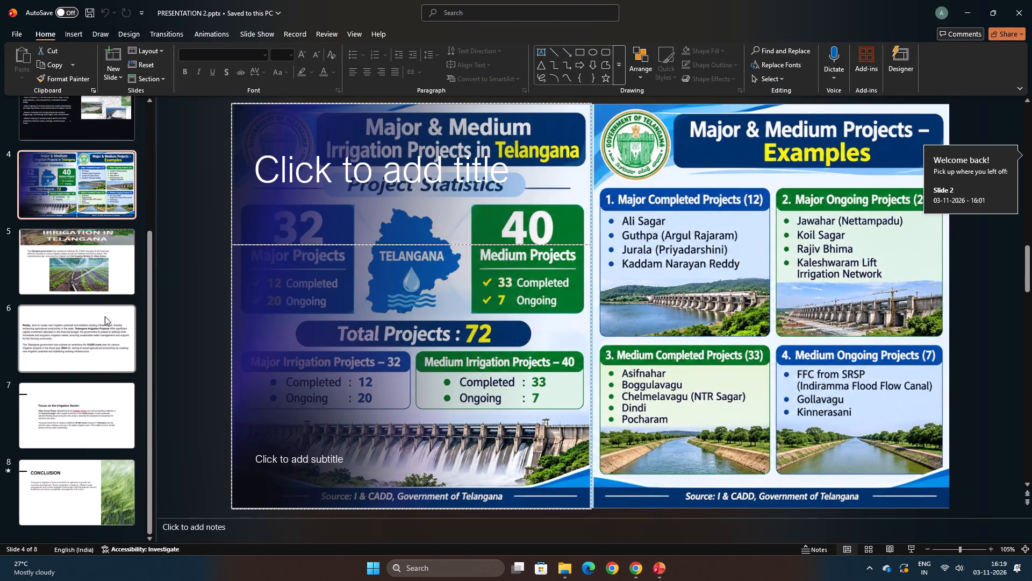
# Go to slide 5, Irrigation in Telangana.
pyautogui.click(90, 271)
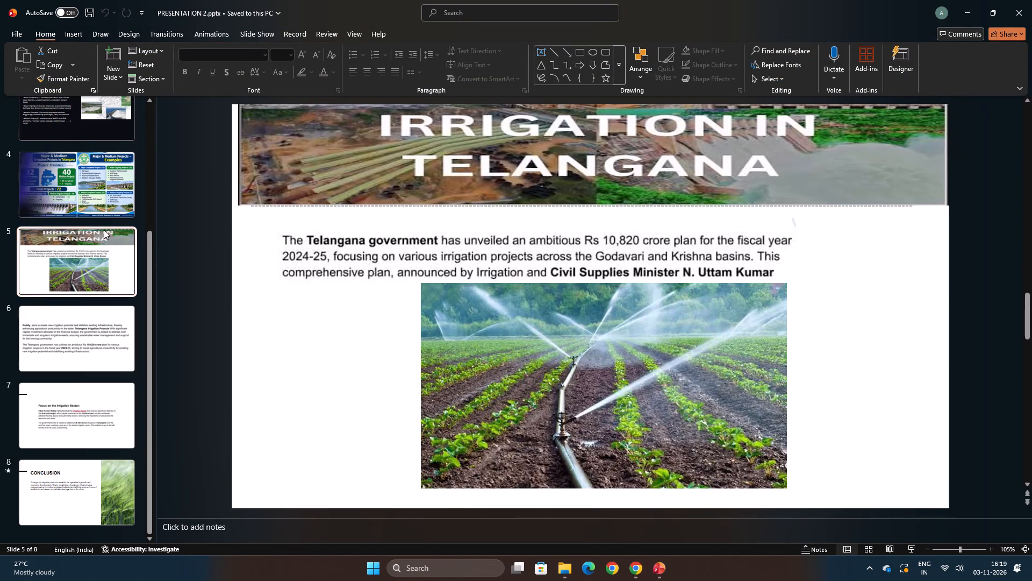
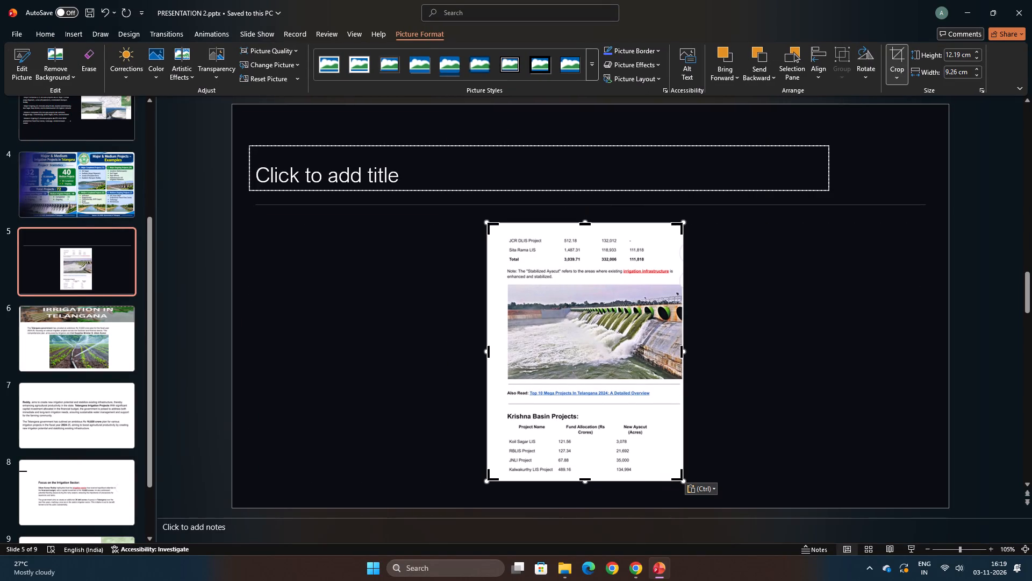
# Crop the top of slide 5's picture down to the "Stabilized Ayacut" note, leaving it about 10.4 cm high.
pyautogui.moveTo(588, 223); pyautogui.dragTo(593, 270)
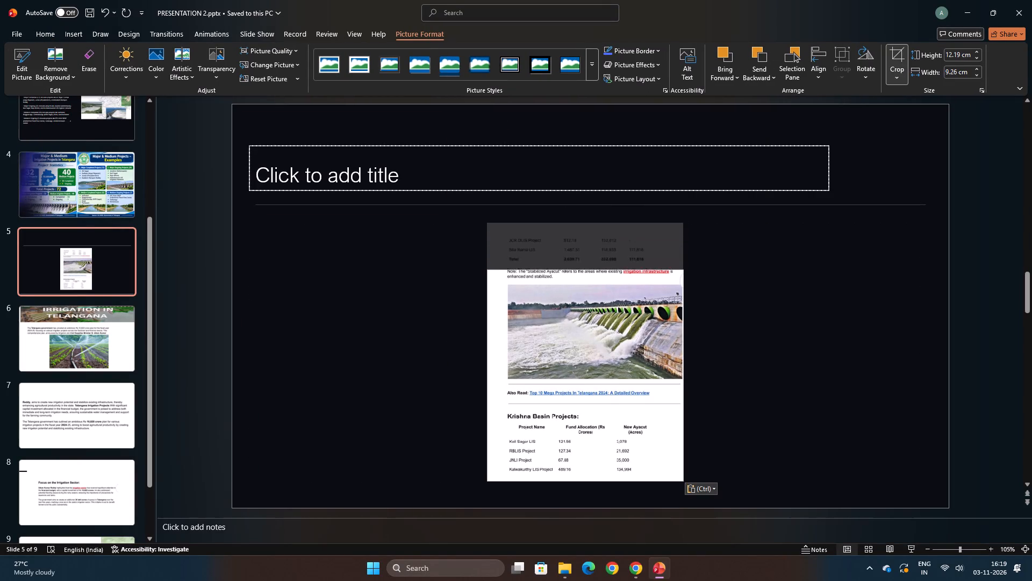
pyautogui.moveTo(593, 270); pyautogui.dragTo(601, 260)
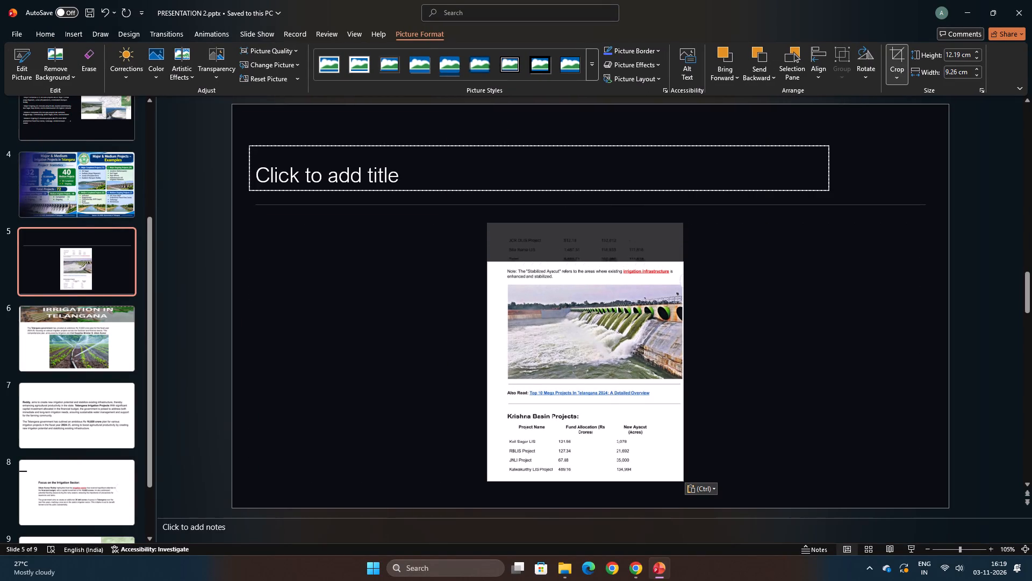
pyautogui.moveTo(601, 260); pyautogui.dragTo(604, 263)
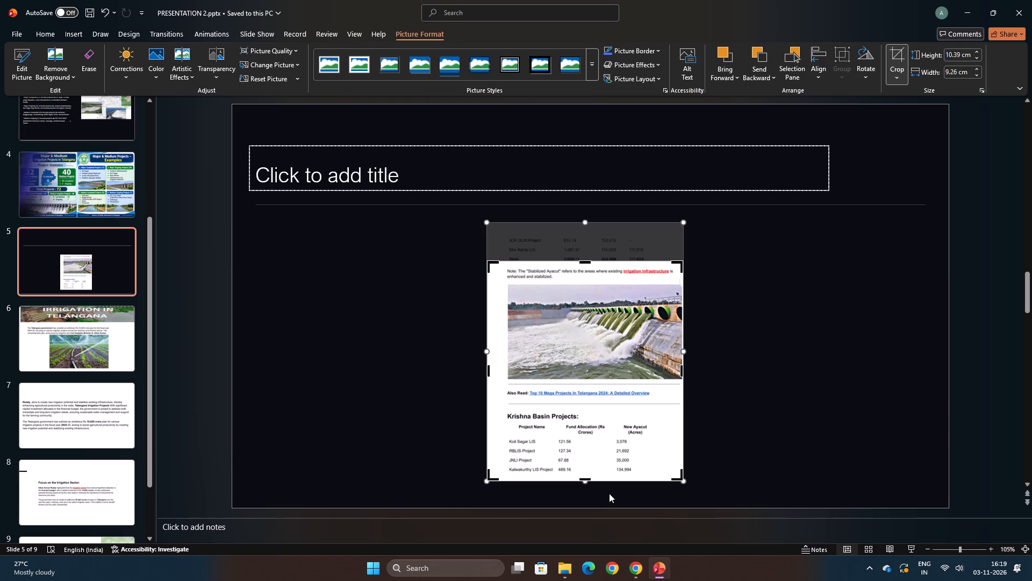
pyautogui.click(785, 396)
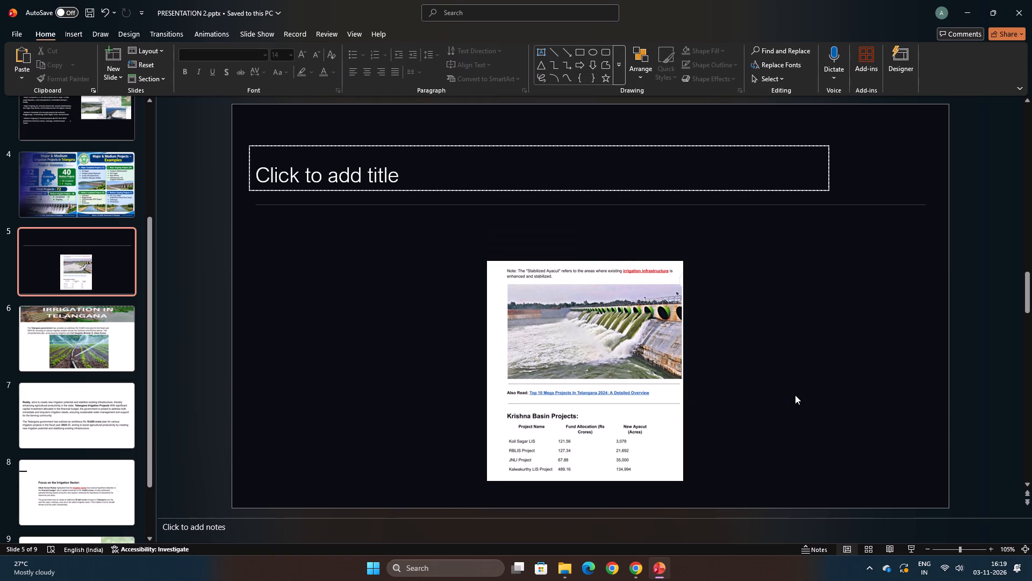
# Crop the picture's top further to cut off the note, so that it starts at the dam photo.
pyautogui.click(615, 366)
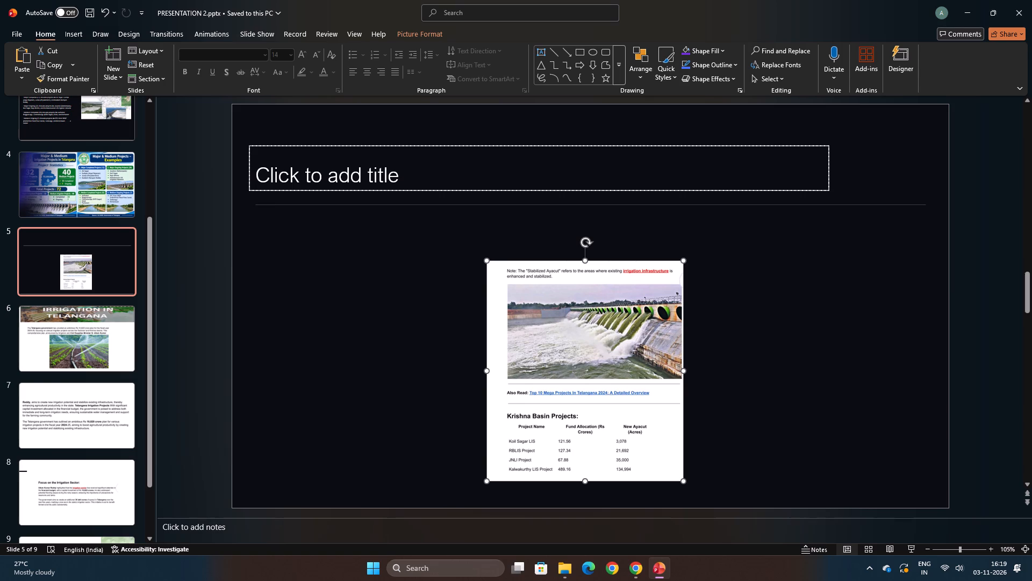
pyautogui.rightClick(590, 272)
pyautogui.click(648, 250)
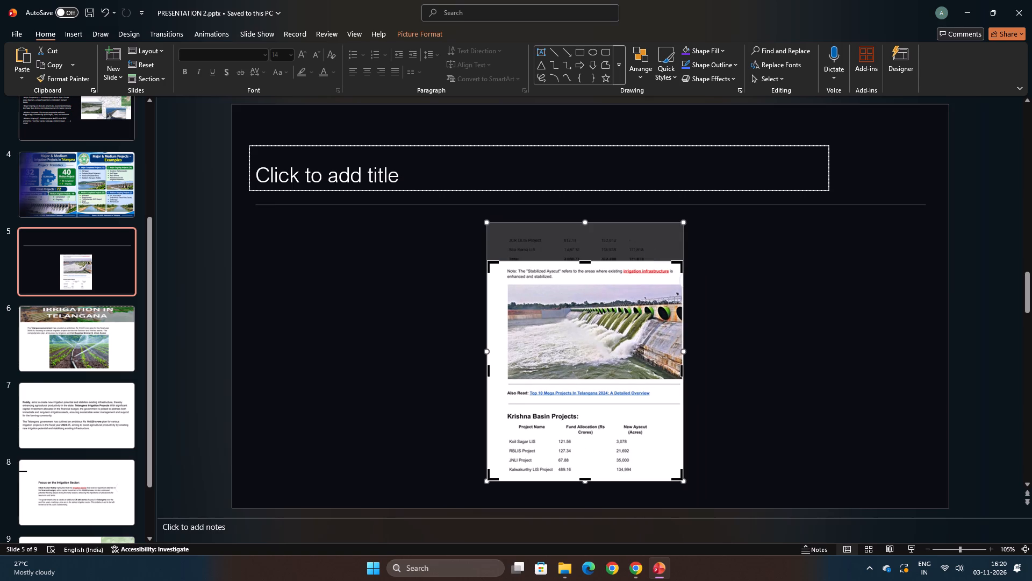
pyautogui.moveTo(587, 262); pyautogui.dragTo(587, 281)
pyautogui.click(792, 379)
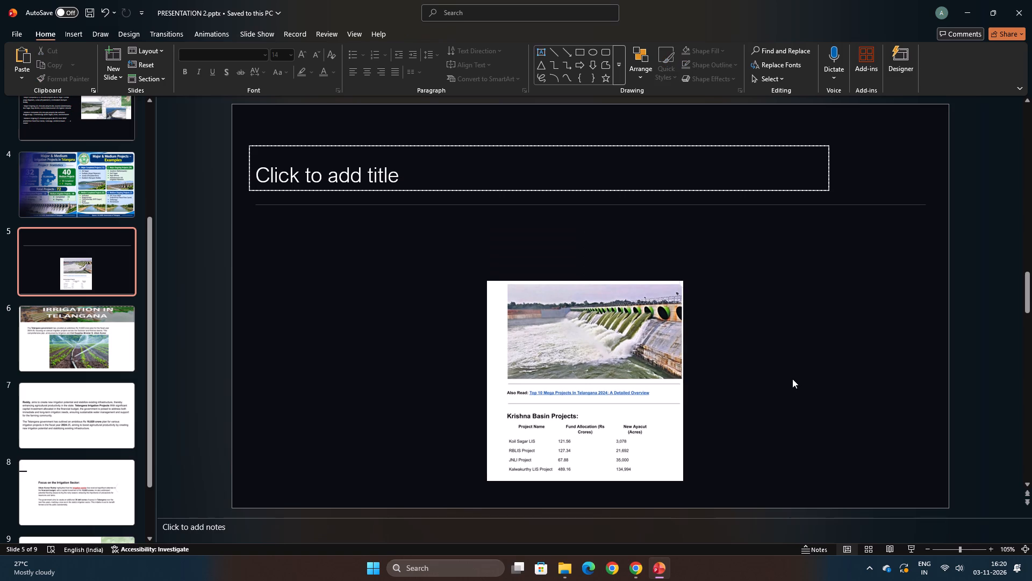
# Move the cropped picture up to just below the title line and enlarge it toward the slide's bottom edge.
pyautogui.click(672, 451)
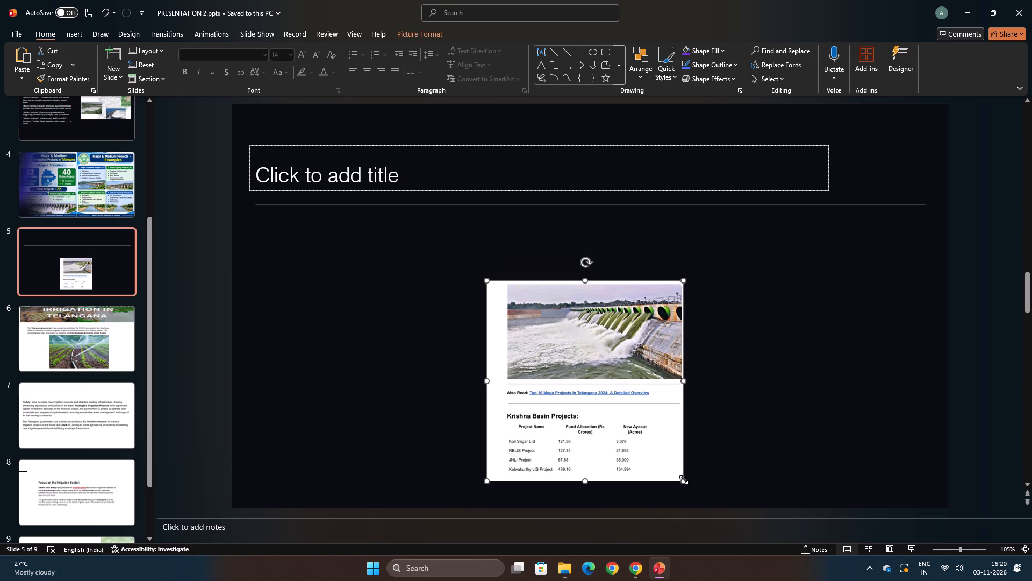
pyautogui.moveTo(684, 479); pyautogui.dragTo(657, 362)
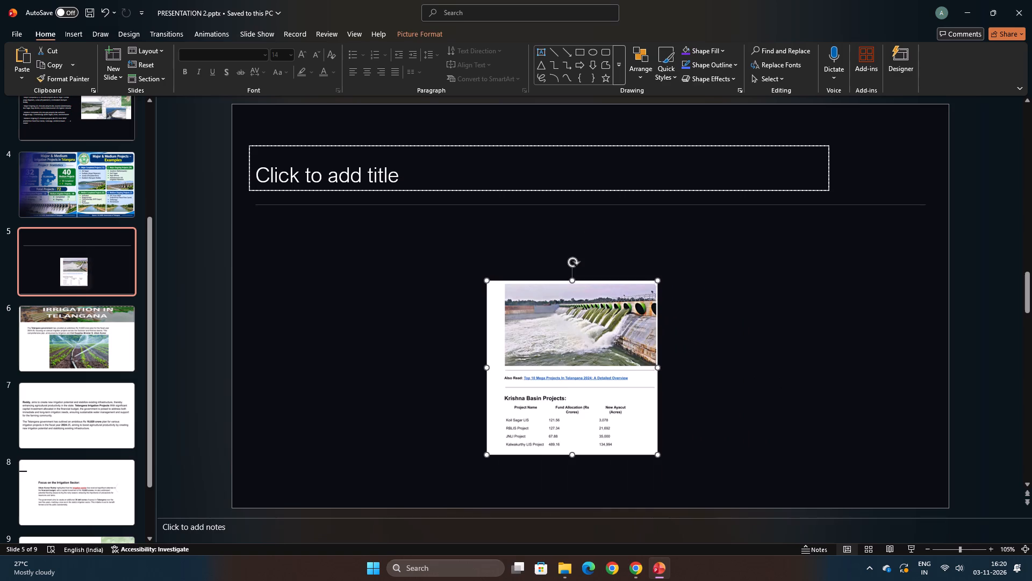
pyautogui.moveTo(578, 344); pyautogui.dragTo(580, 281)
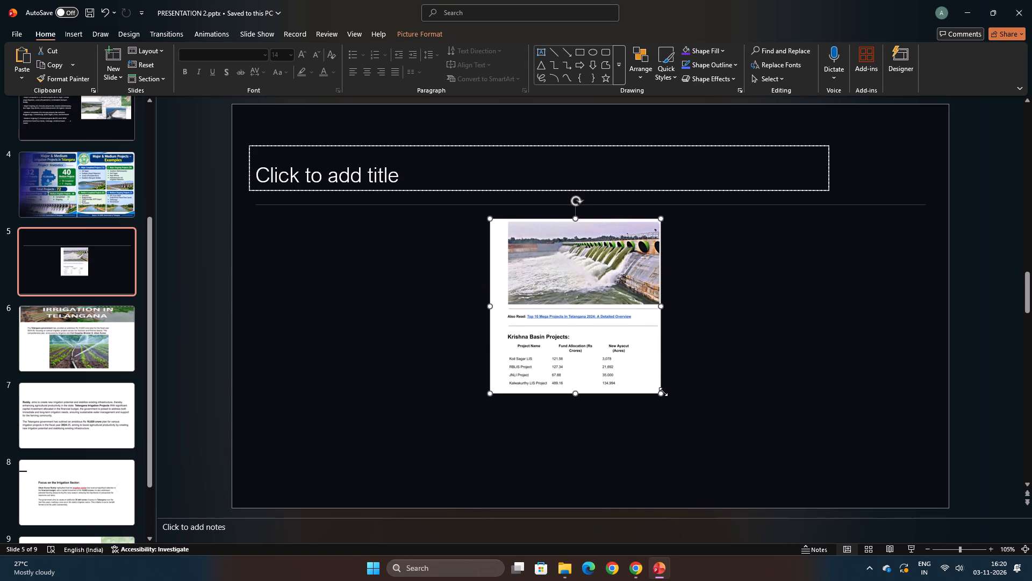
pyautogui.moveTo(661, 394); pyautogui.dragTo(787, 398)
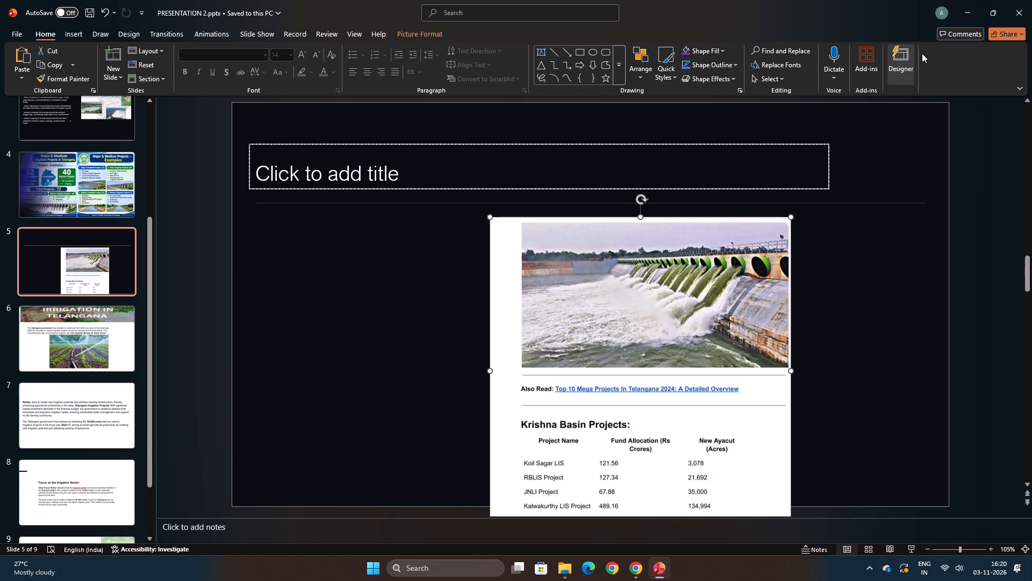
# Open Designer for slide 5 and look through the suggested layouts.
pyautogui.click(913, 72)
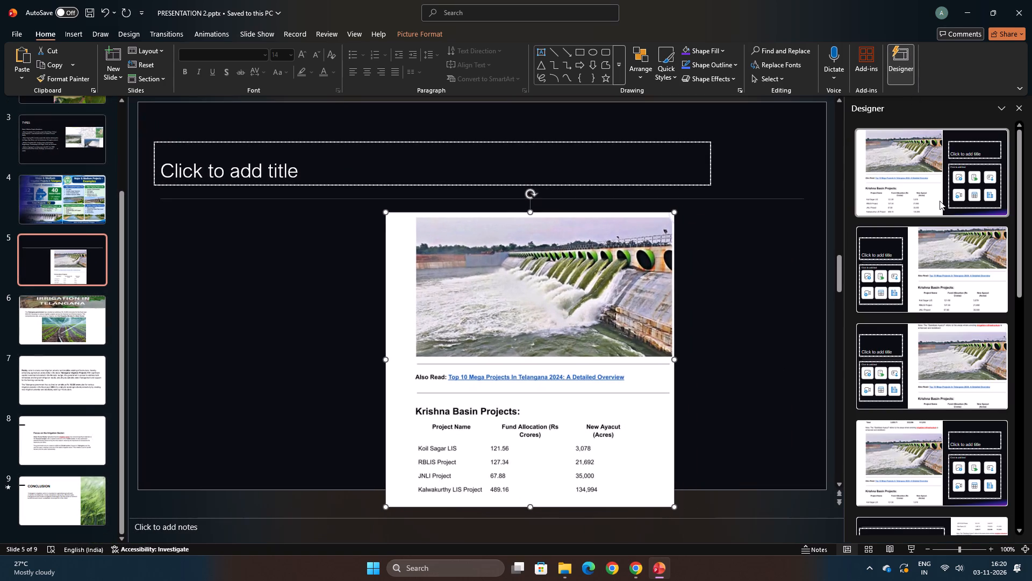
pyautogui.scroll(3, 965, 378)
pyautogui.scroll(9, 964, 433)
pyautogui.scroll(-4, 951, 435)
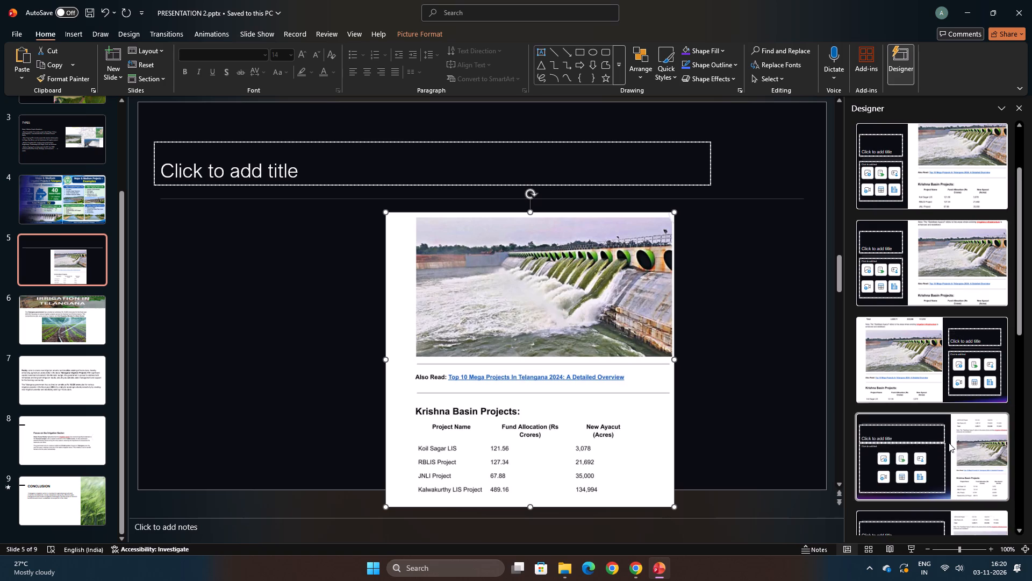
pyautogui.scroll(-16, 947, 434)
pyautogui.scroll(-15, 953, 425)
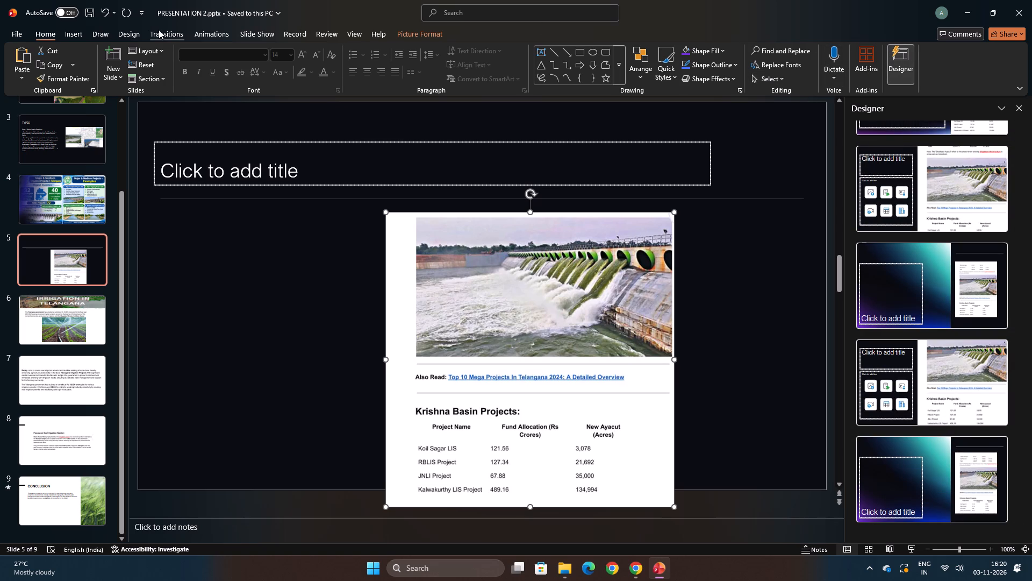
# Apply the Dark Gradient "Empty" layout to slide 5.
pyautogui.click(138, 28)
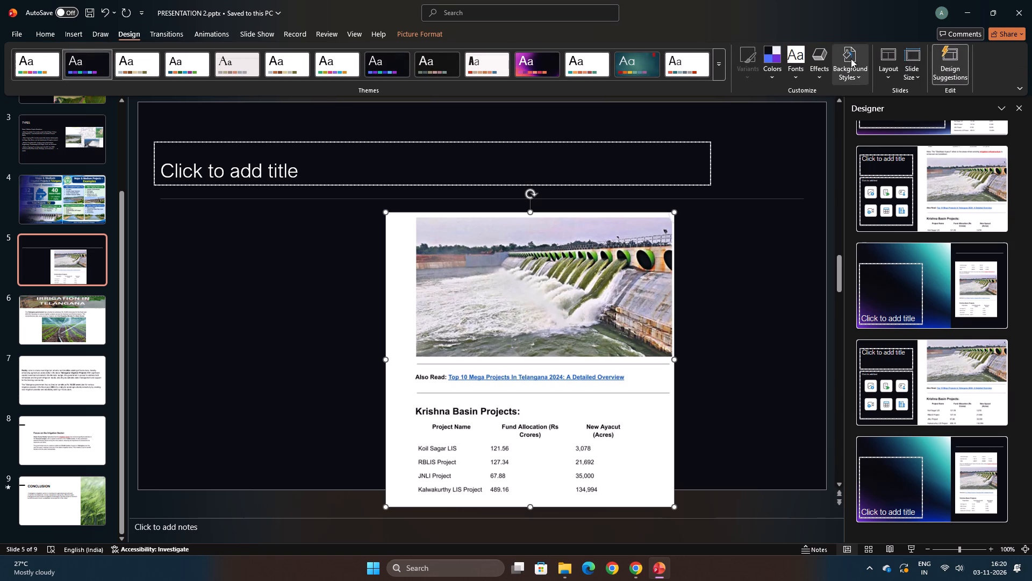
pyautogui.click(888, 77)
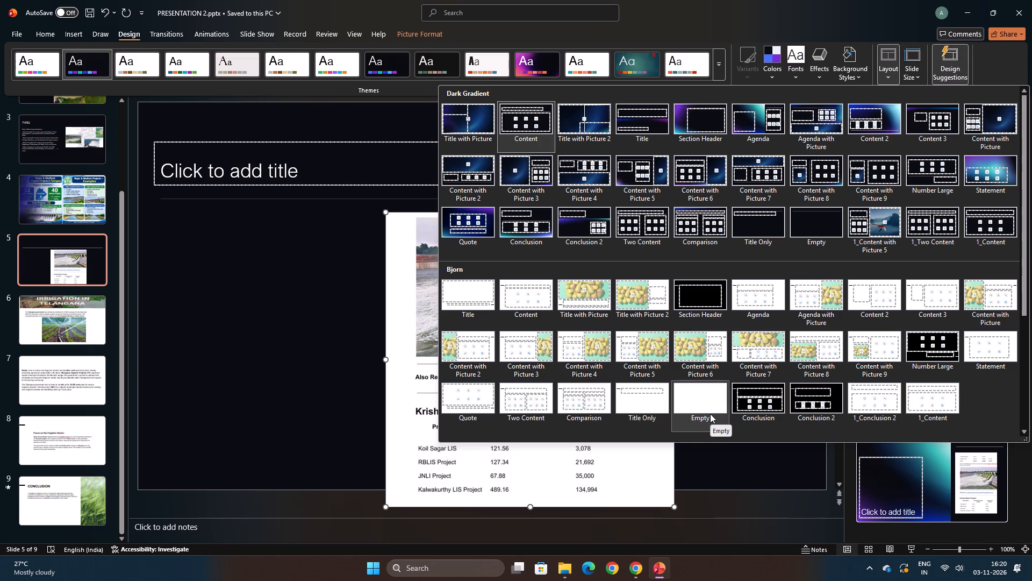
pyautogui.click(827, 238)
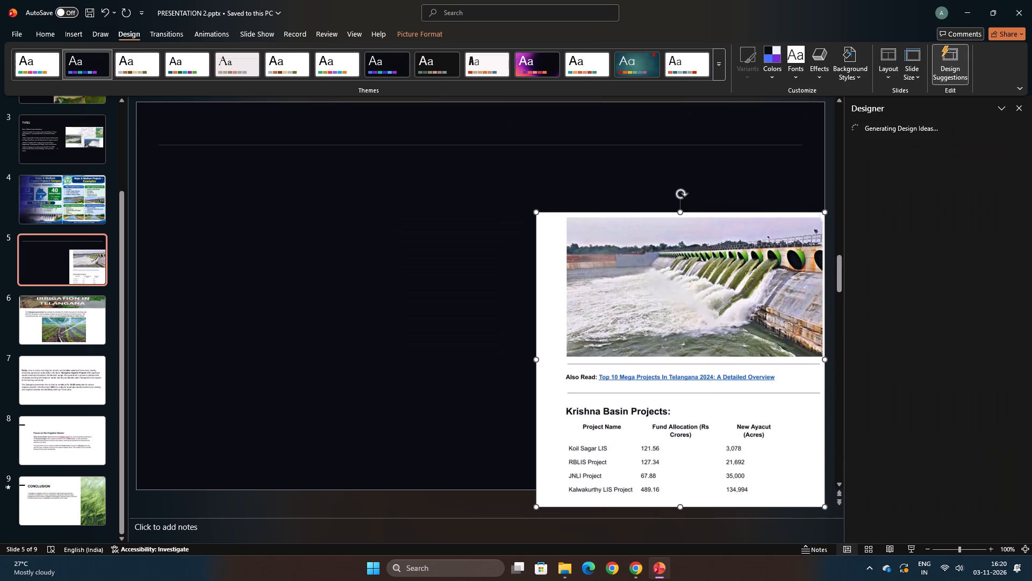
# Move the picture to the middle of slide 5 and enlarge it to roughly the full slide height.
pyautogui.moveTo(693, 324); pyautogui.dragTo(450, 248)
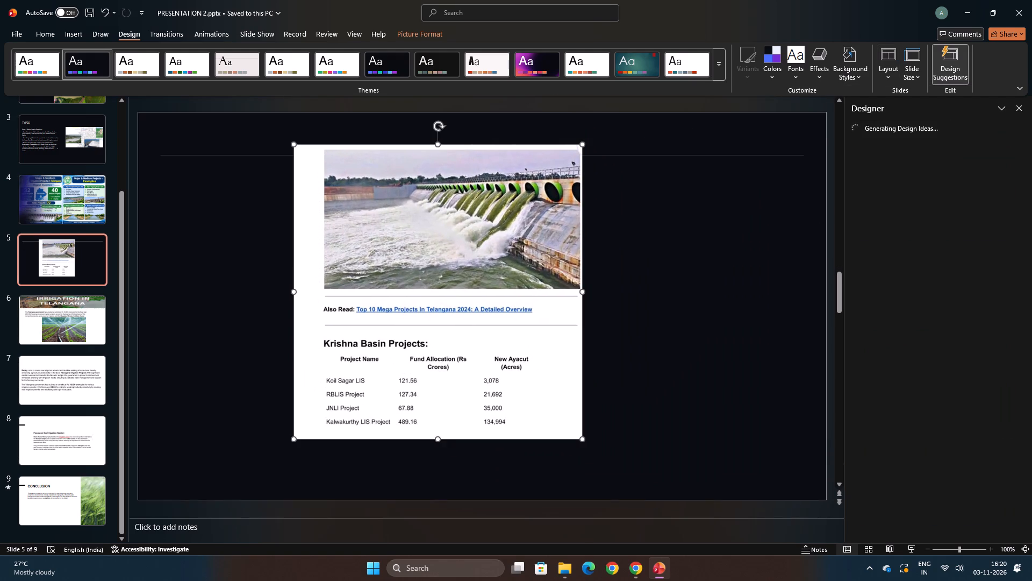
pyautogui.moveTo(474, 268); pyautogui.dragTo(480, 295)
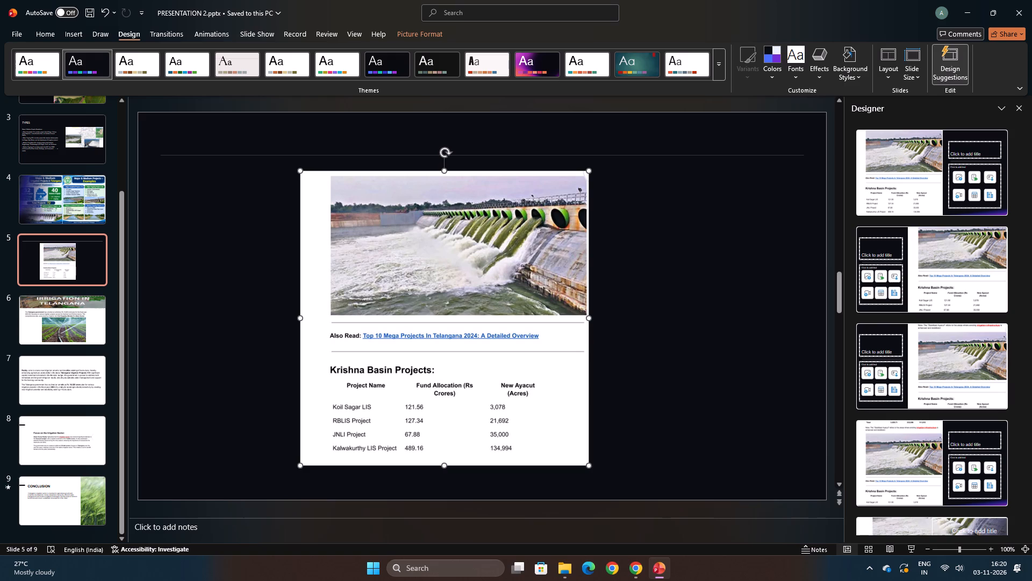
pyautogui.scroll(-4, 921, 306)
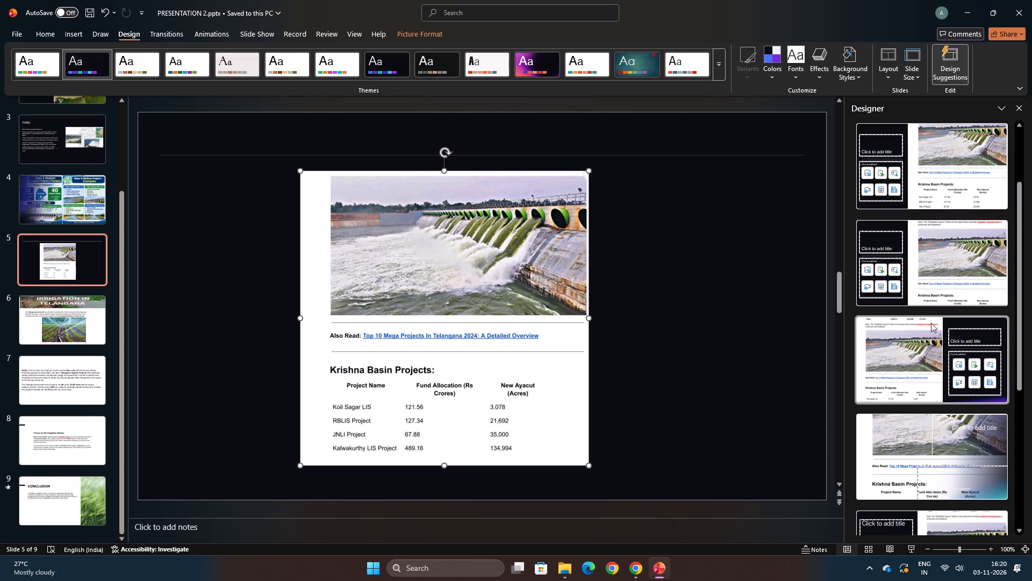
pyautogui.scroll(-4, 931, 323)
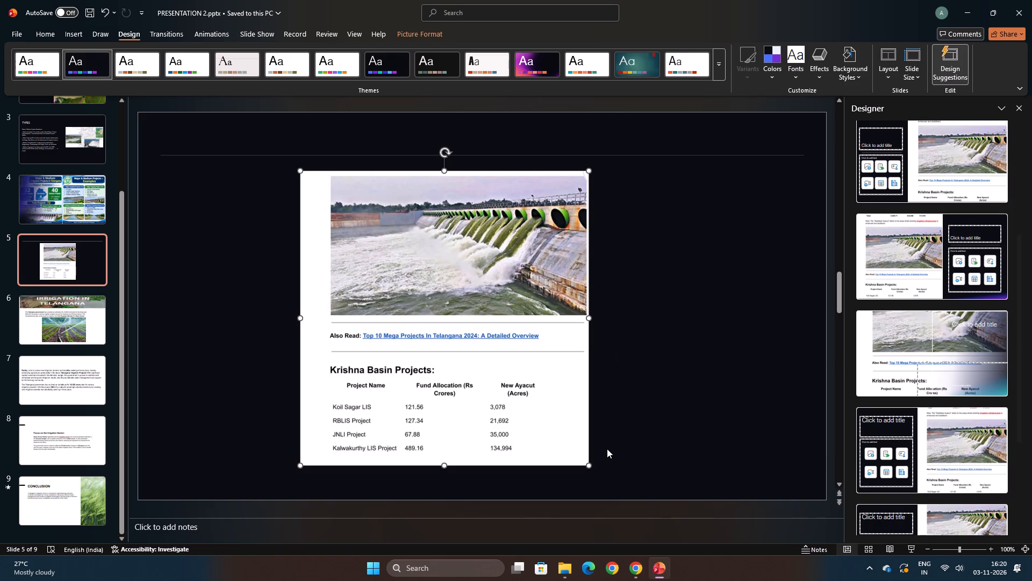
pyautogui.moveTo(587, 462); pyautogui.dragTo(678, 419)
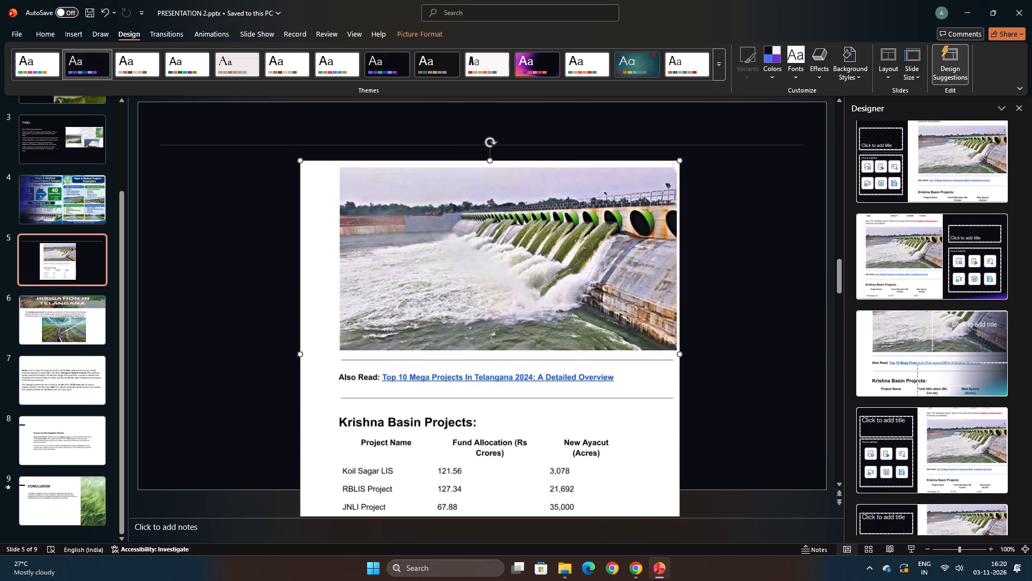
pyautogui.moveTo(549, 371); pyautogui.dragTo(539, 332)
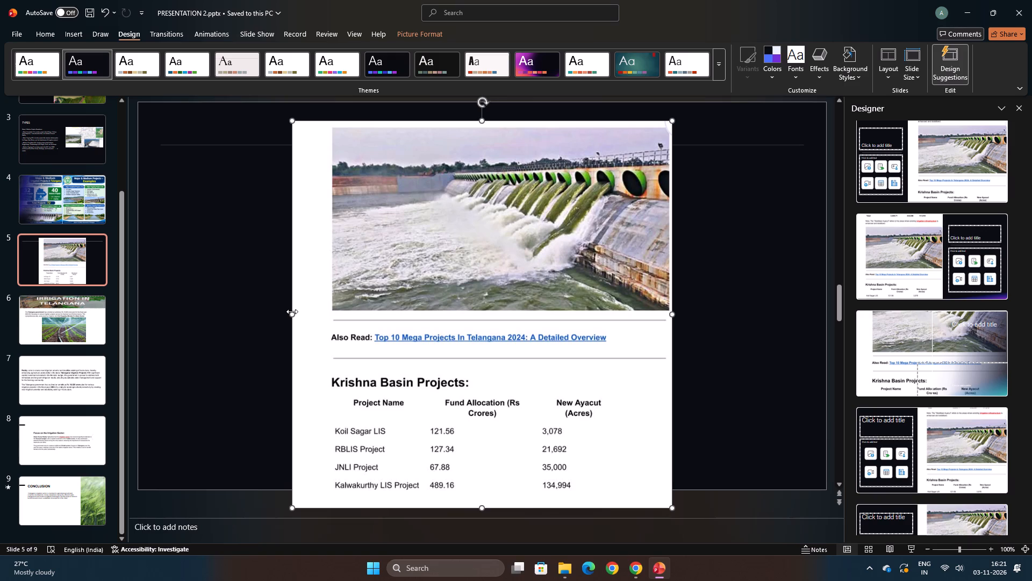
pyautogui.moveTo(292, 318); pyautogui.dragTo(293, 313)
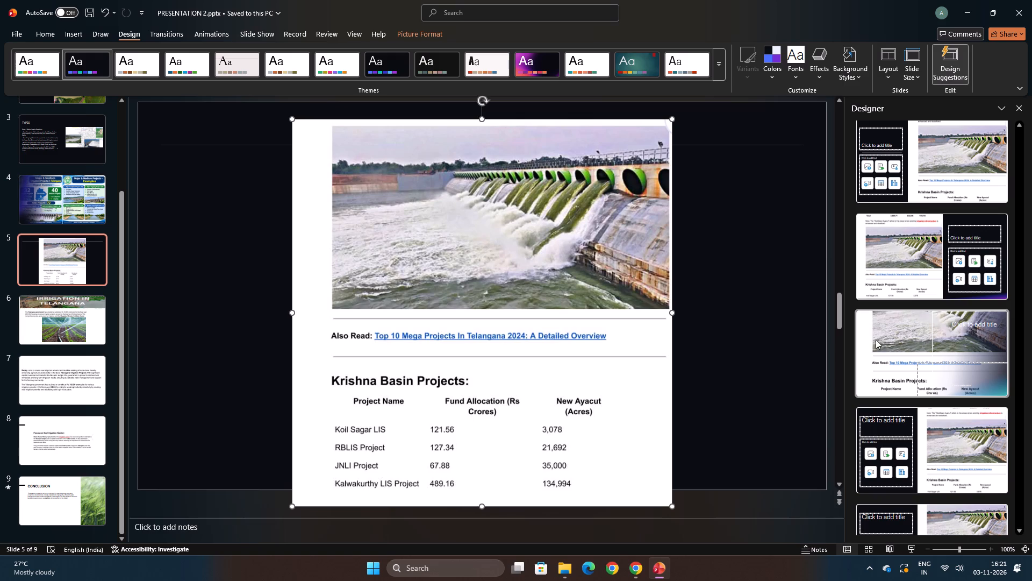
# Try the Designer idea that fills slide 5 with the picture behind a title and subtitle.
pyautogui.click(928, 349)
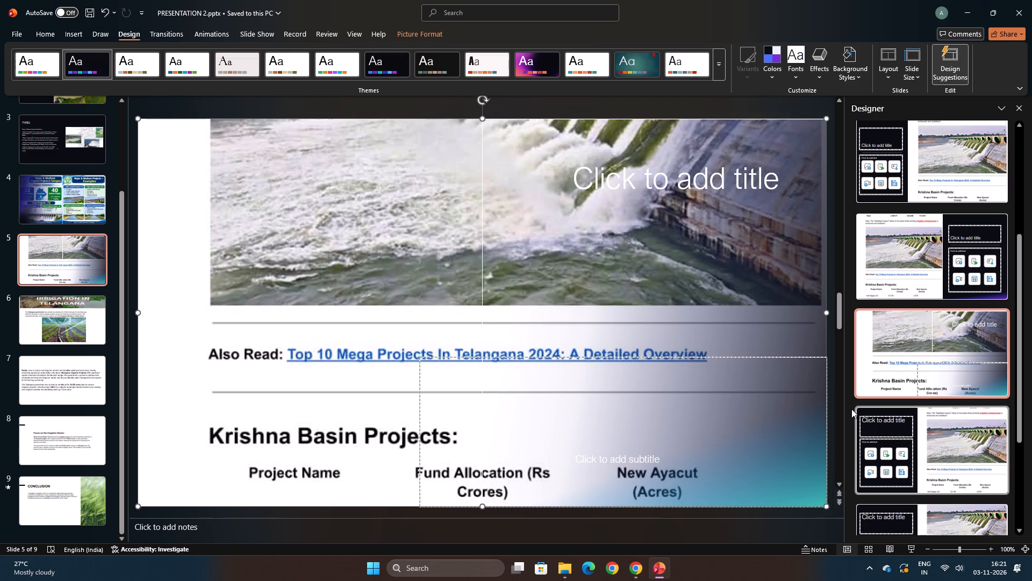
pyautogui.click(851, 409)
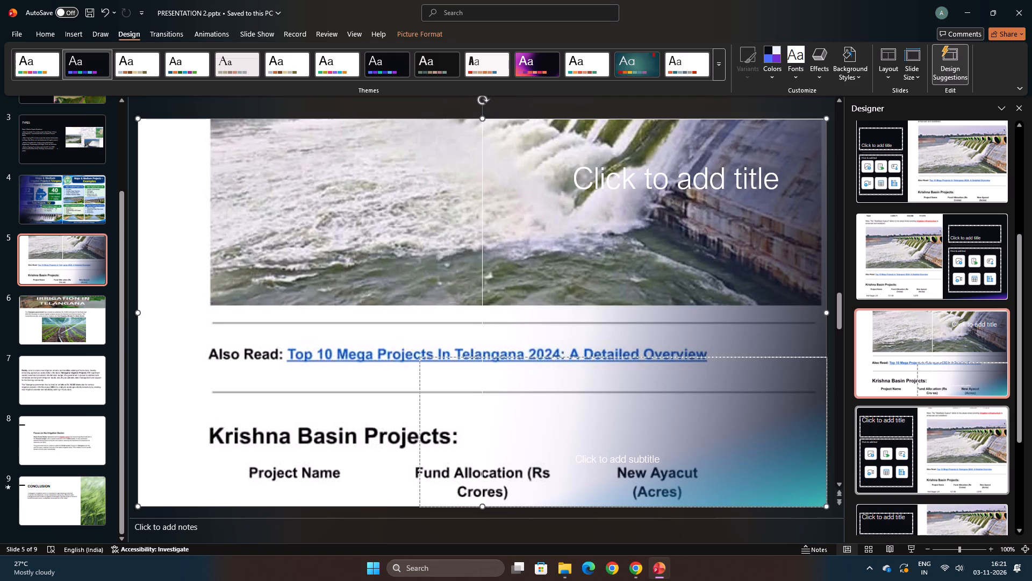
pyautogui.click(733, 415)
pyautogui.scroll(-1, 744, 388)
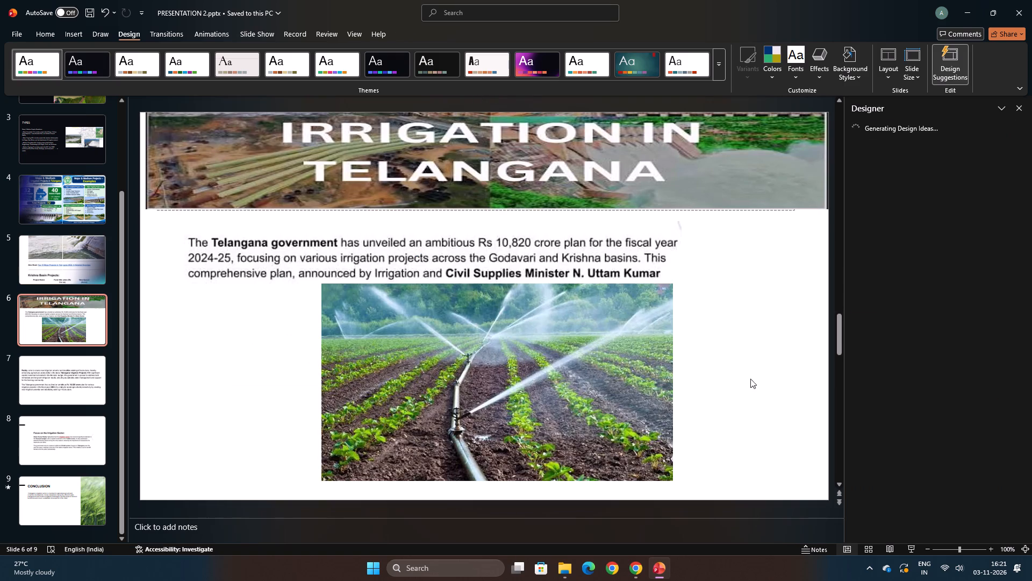
# Apply to slide 5 the Designer idea with title and text at left and the picture at right, starting at the dam photo.
pyautogui.click(61, 251)
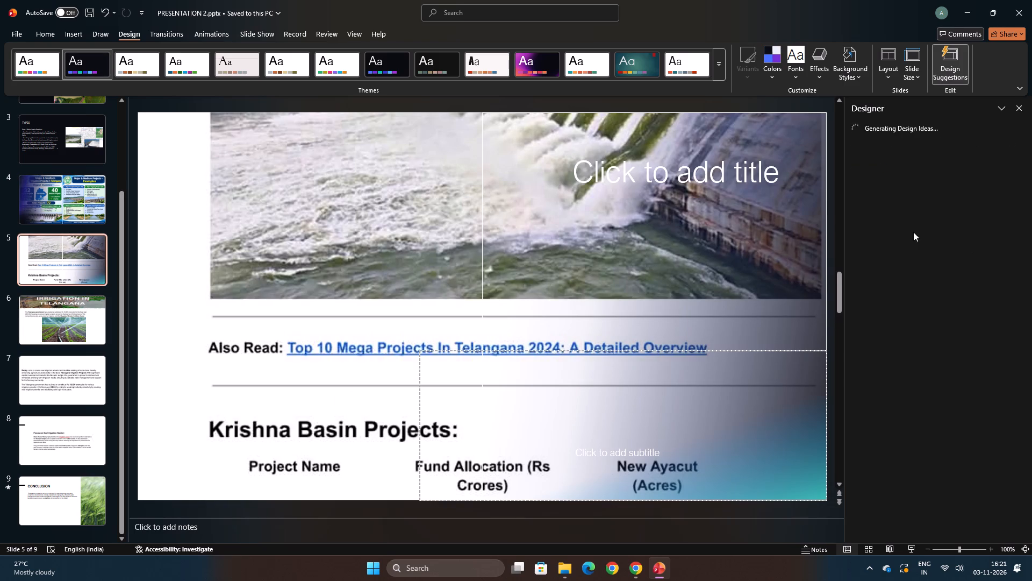
pyautogui.click(960, 198)
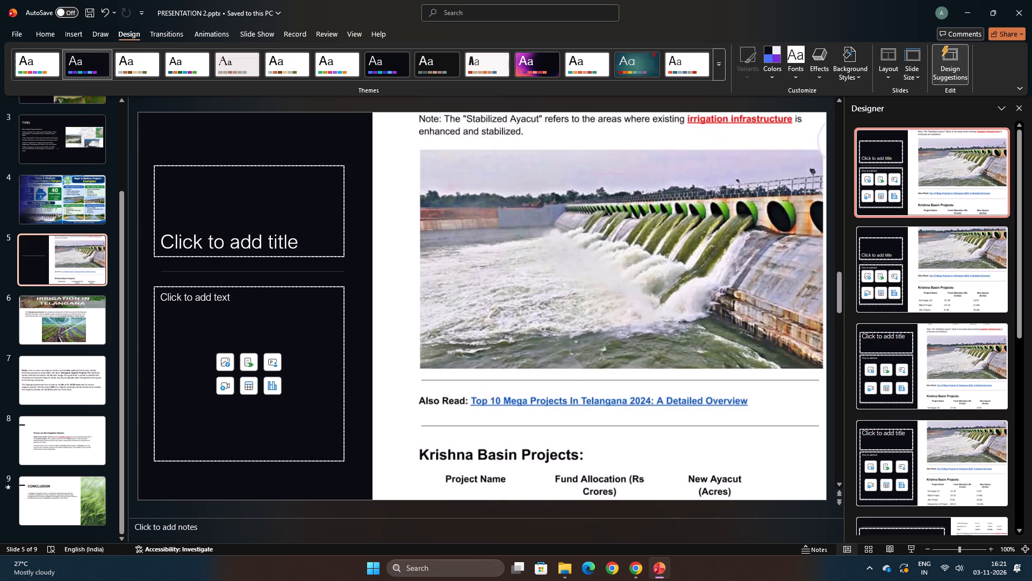
pyautogui.click(939, 286)
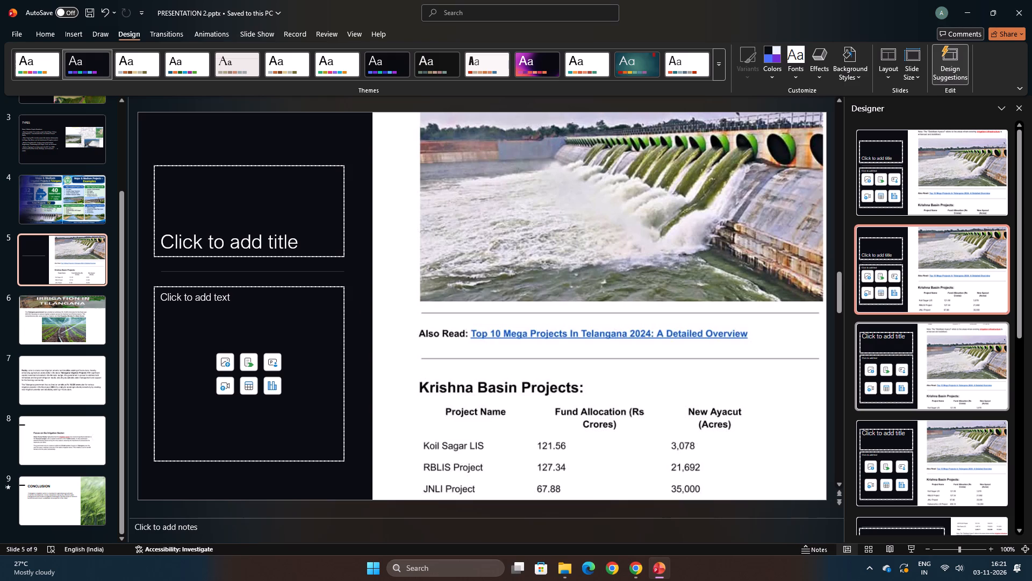
# Delete the empty text placeholder below the title on slide 5 and close the design ideas.
pyautogui.click(240, 220)
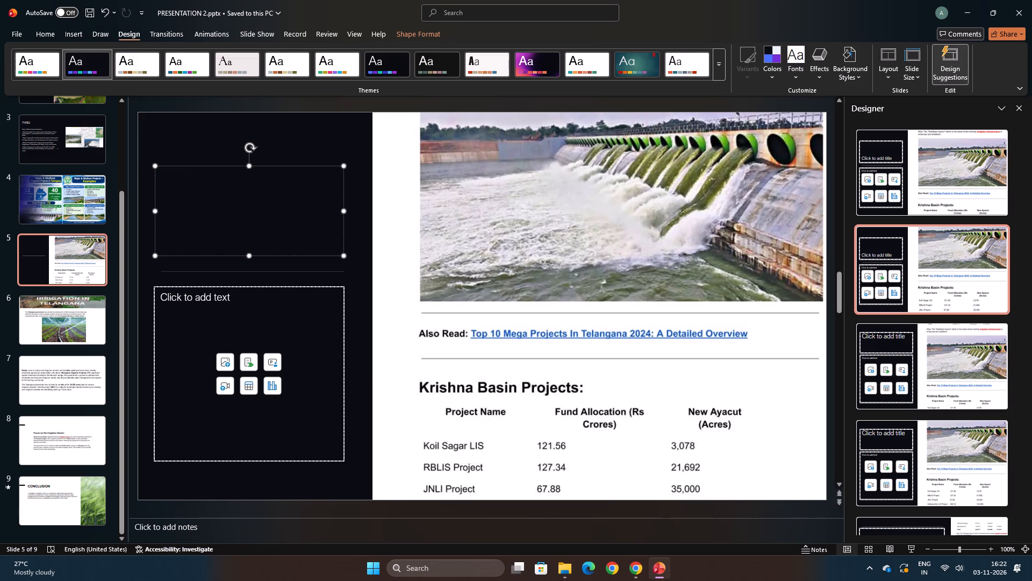
pyautogui.rightClick(279, 331)
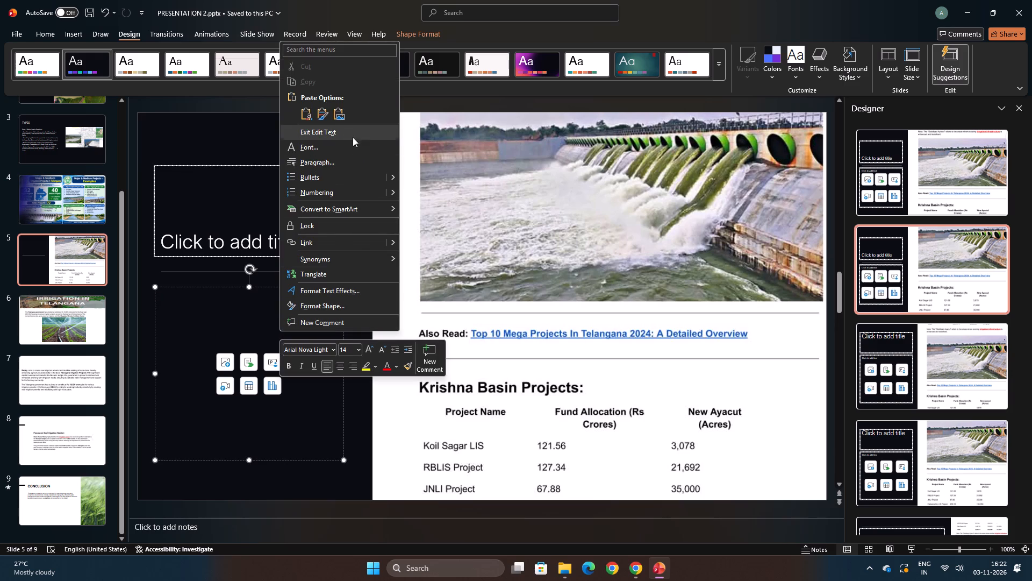
pyautogui.click(179, 388)
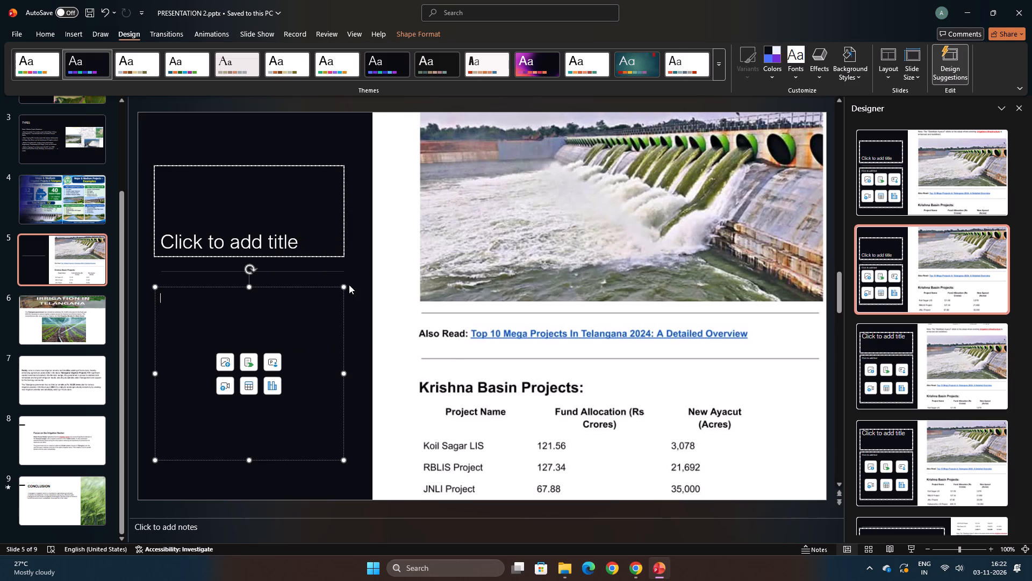
pyautogui.rightClick(339, 285)
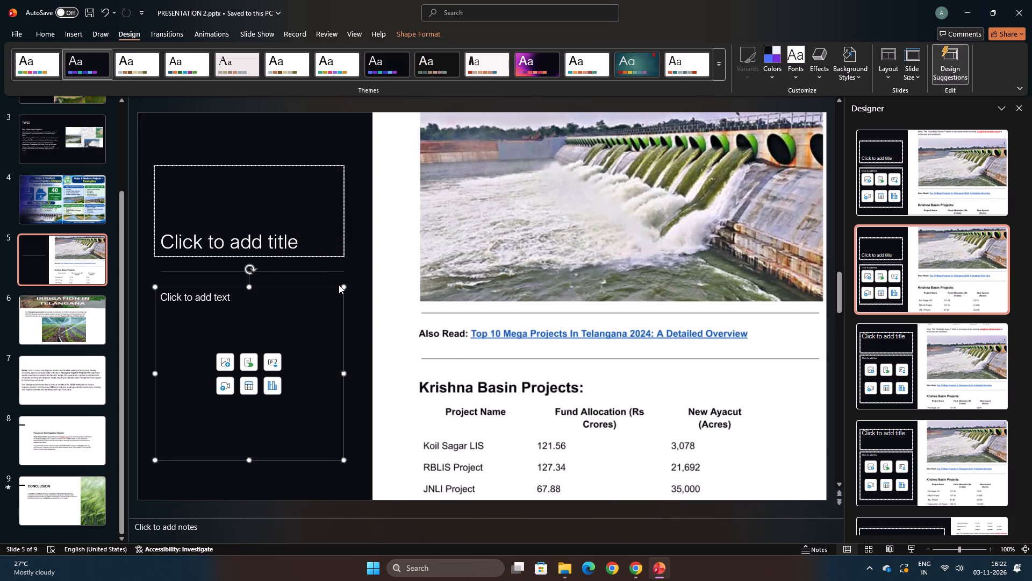
pyautogui.click(368, 289)
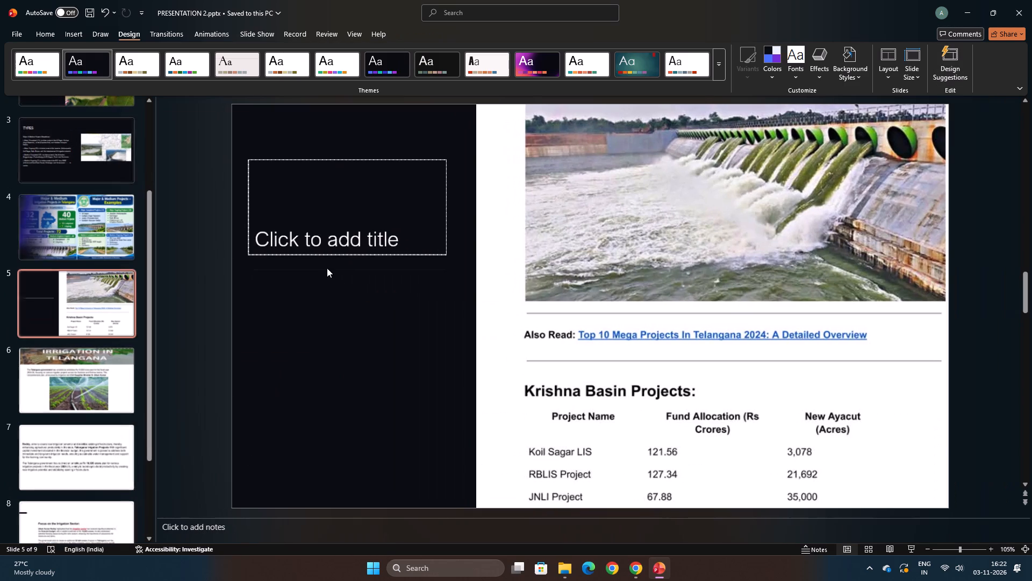
# Enter "KRISHNA BASIN PROJECTS" as the title of slide 5.
pyautogui.click(359, 233)
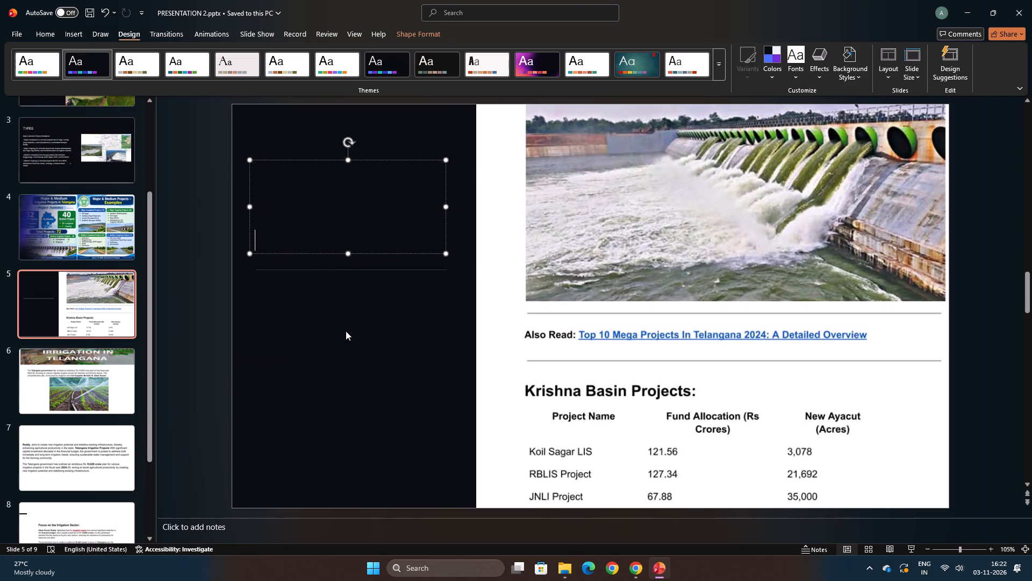
pyautogui.press('k')
pyautogui.press('BackSpace')
pyautogui.write('KRISHNS')
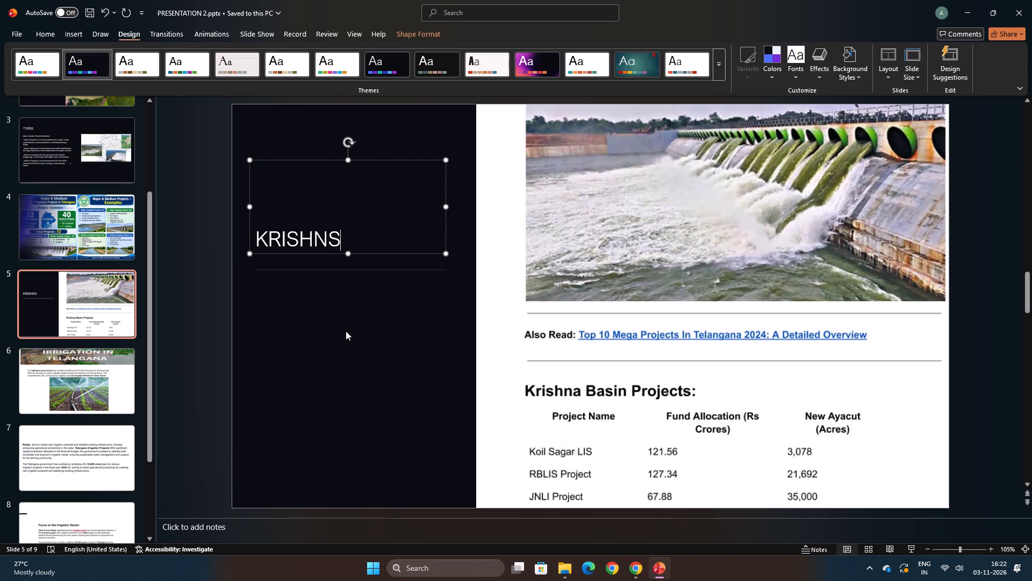
pyautogui.press('BackSpace')
pyautogui.write('A BASIN PROJECTS')
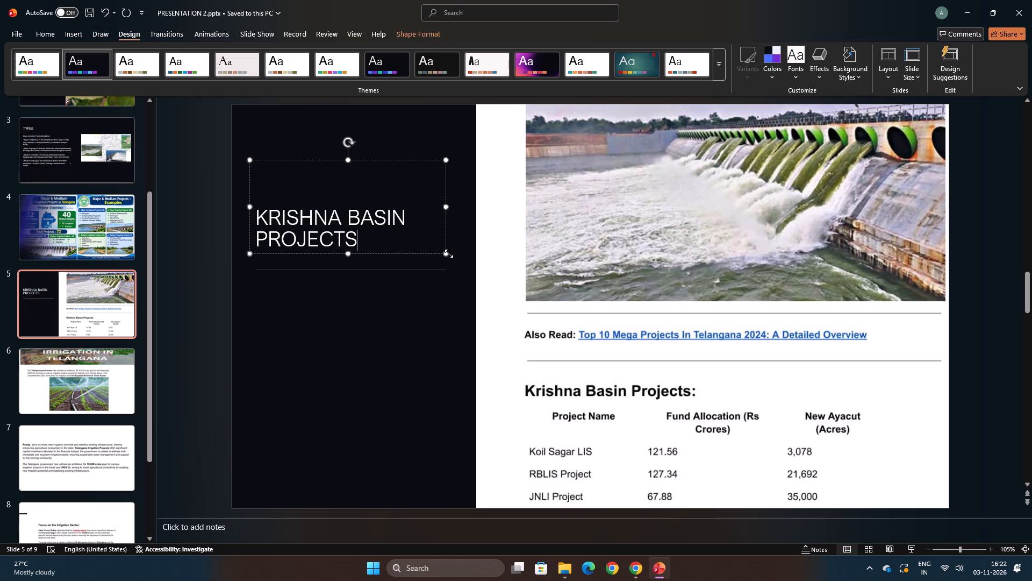
# Extend the title box on slide 5 downward so its bottom edge sits just above the divider line.
pyautogui.moveTo(446, 255); pyautogui.dragTo(448, 274)
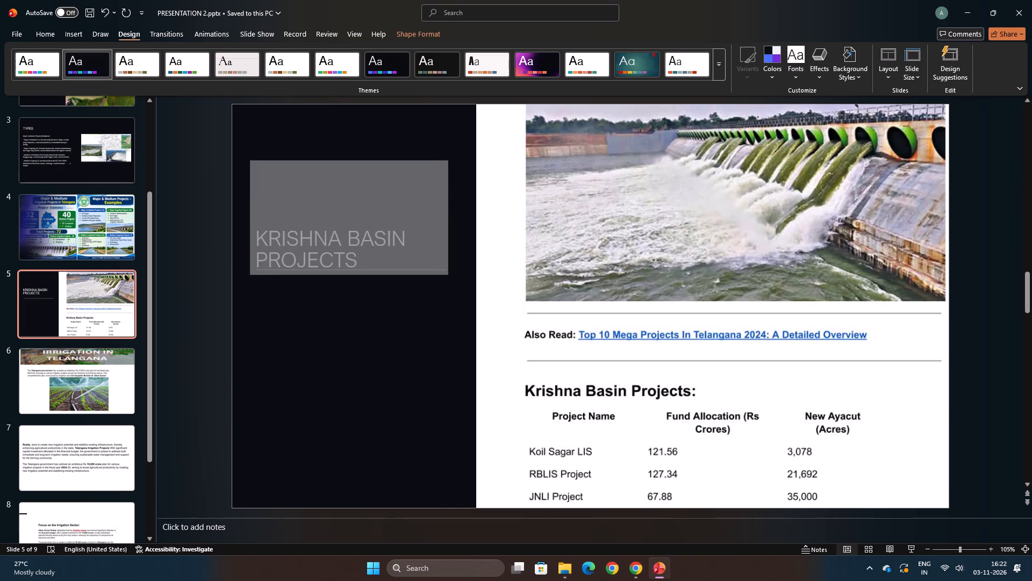
pyautogui.moveTo(448, 274); pyautogui.dragTo(448, 265)
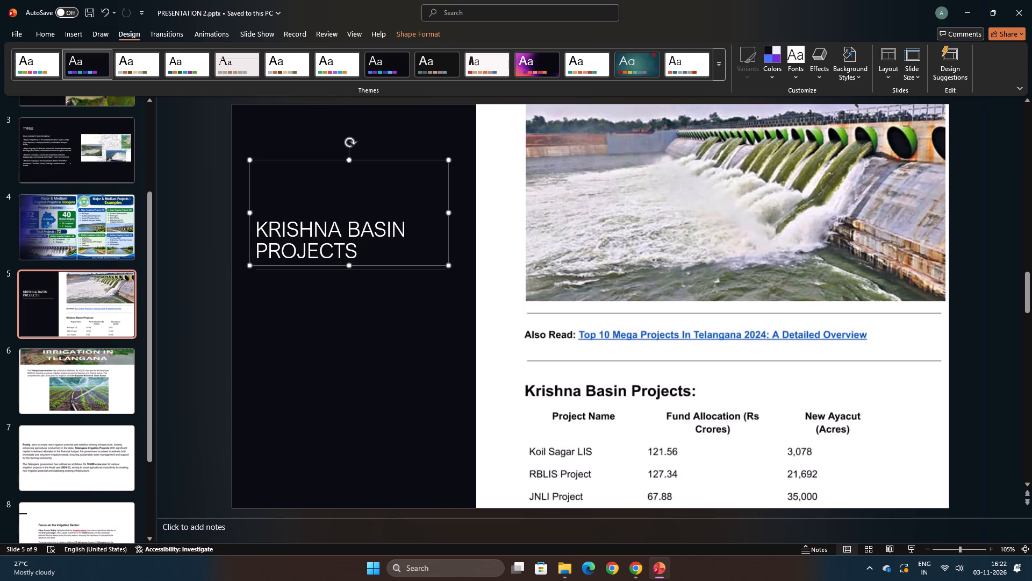
# Reopen Designer and look through all the design ideas for the titled slide 5.
pyautogui.click(958, 87)
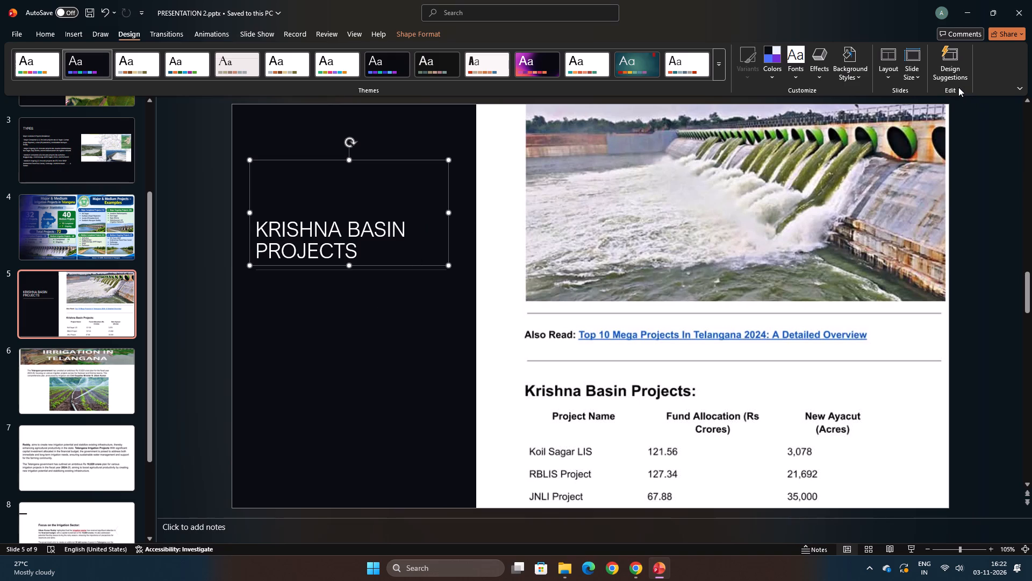
pyautogui.doubleClick(958, 83)
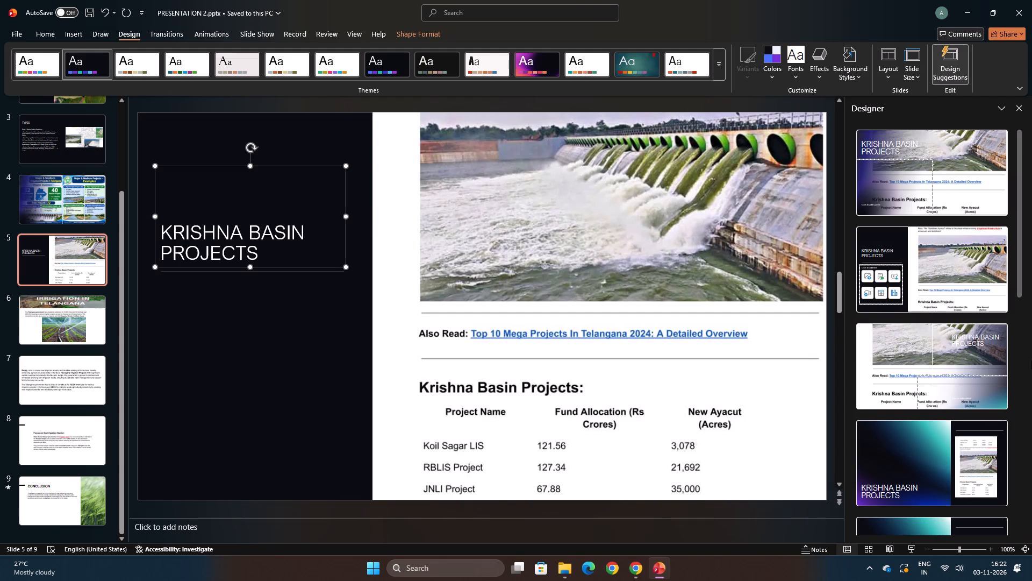
pyautogui.scroll(-8, 912, 445)
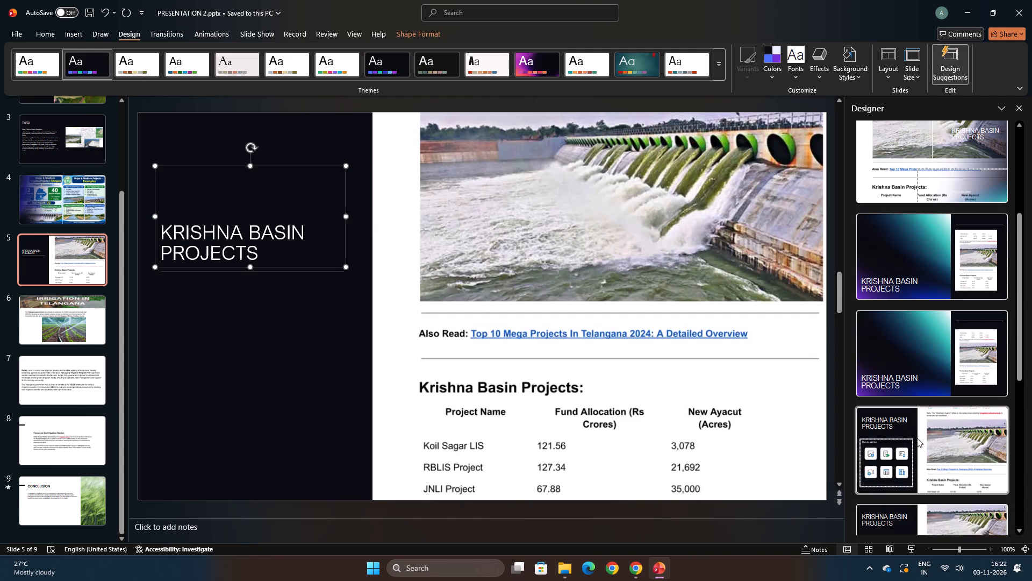
pyautogui.scroll(-13, 918, 436)
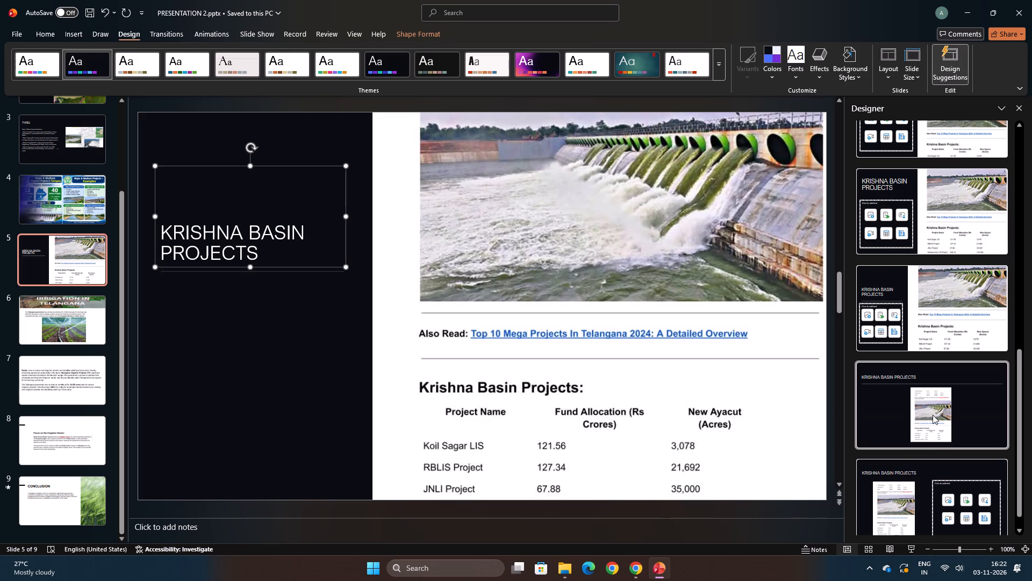
pyautogui.scroll(-1, 933, 415)
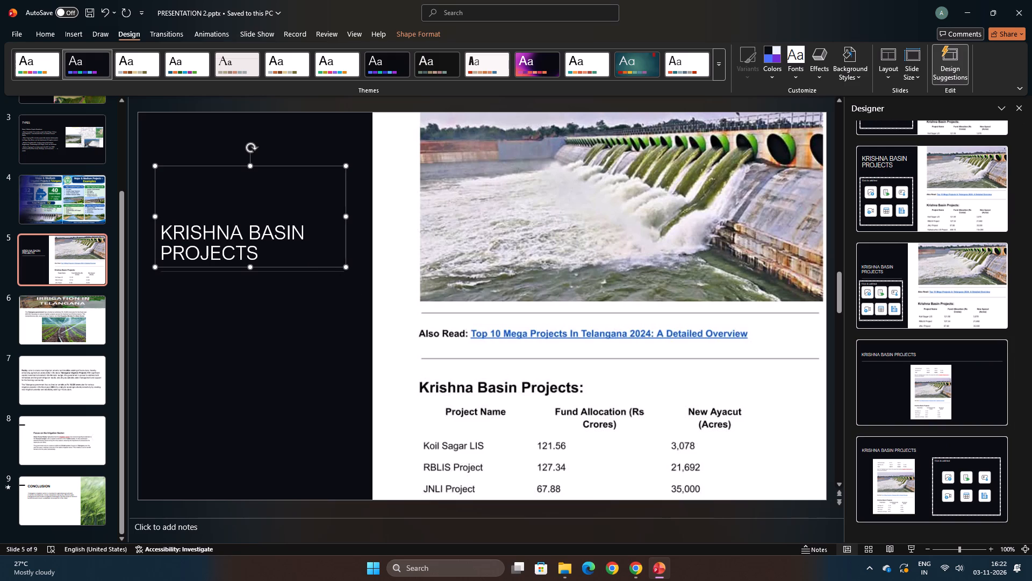
# Set the font size of the "KRISHNA BASIN PROJECTS" title to 16.
pyautogui.moveTo(163, 229); pyautogui.dragTo(250, 253)
pyautogui.click(331, 221)
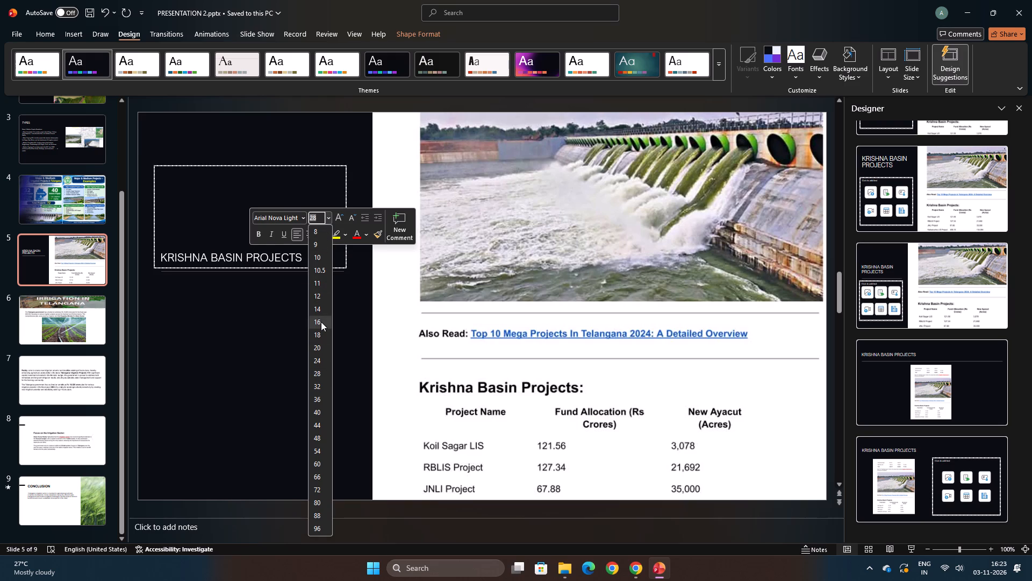
pyautogui.click(321, 322)
pyautogui.click(304, 259)
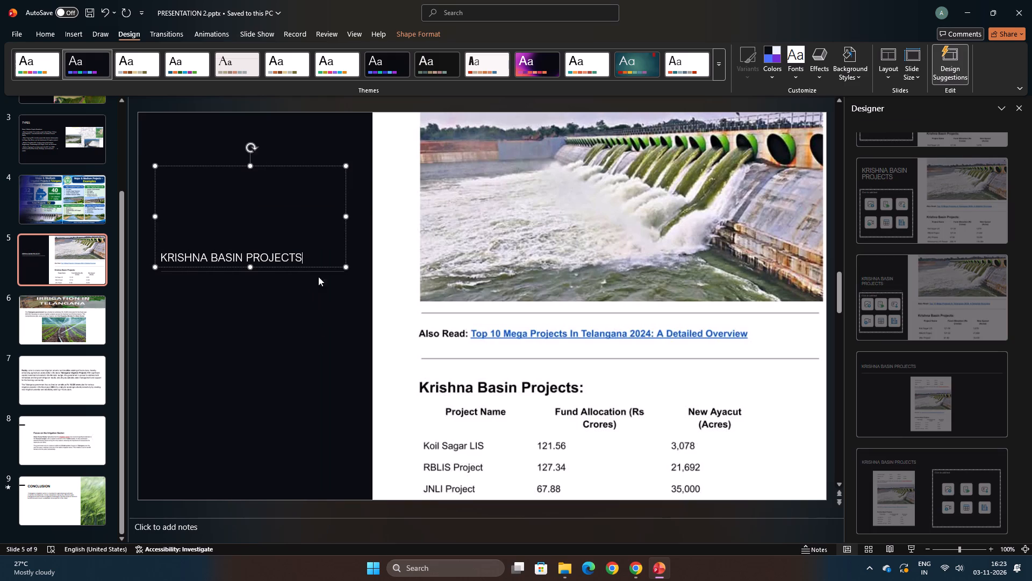
# Open the slide commands for slide 5 from its thumbnail.
pyautogui.rightClick(90, 275)
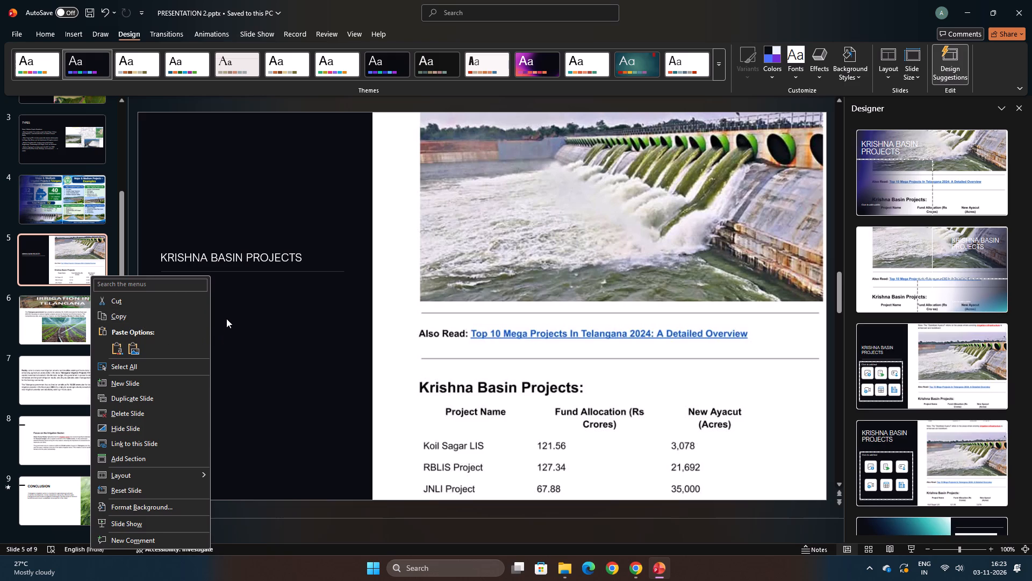
pyautogui.click(306, 286)
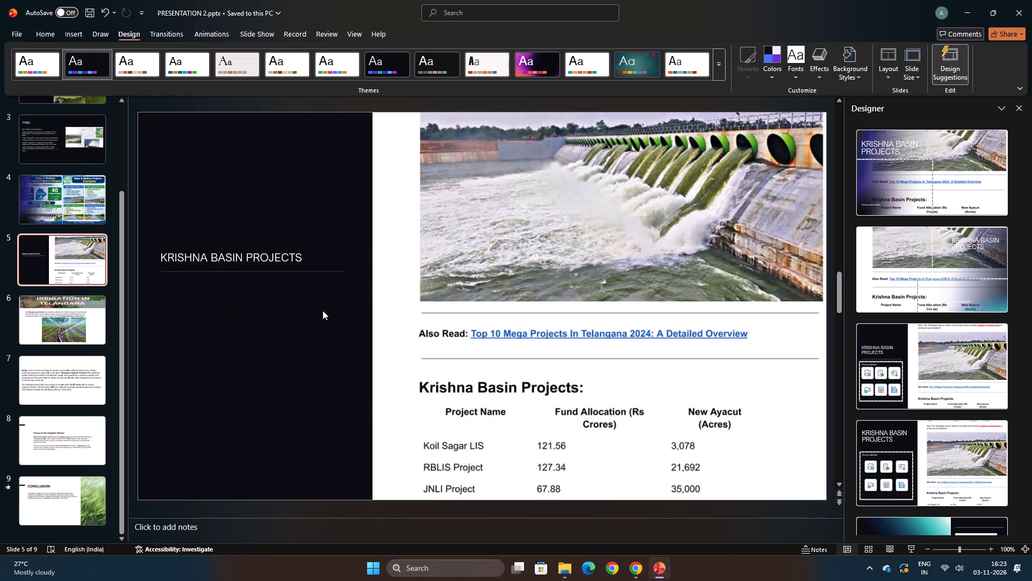
pyautogui.rightClick(88, 263)
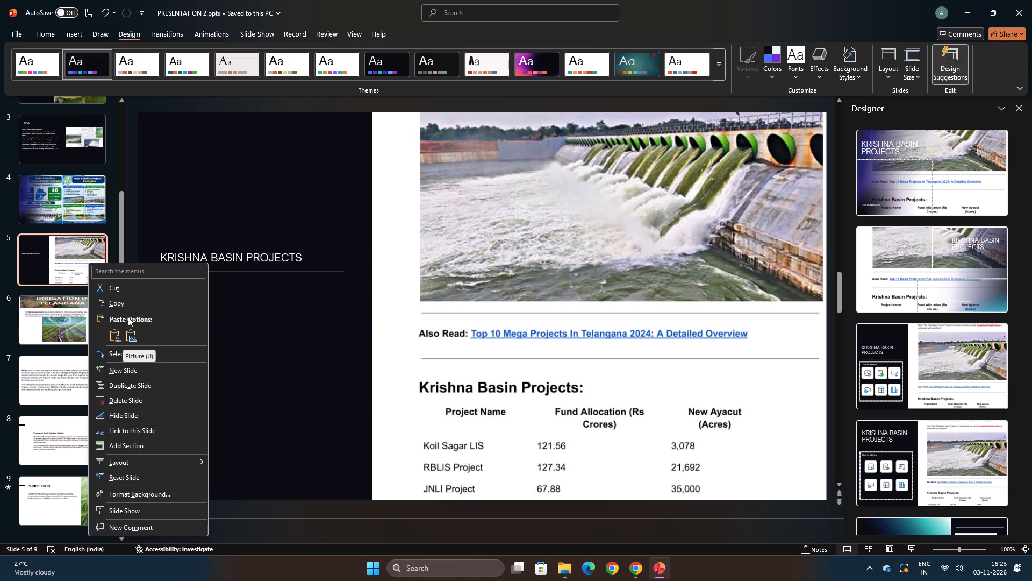
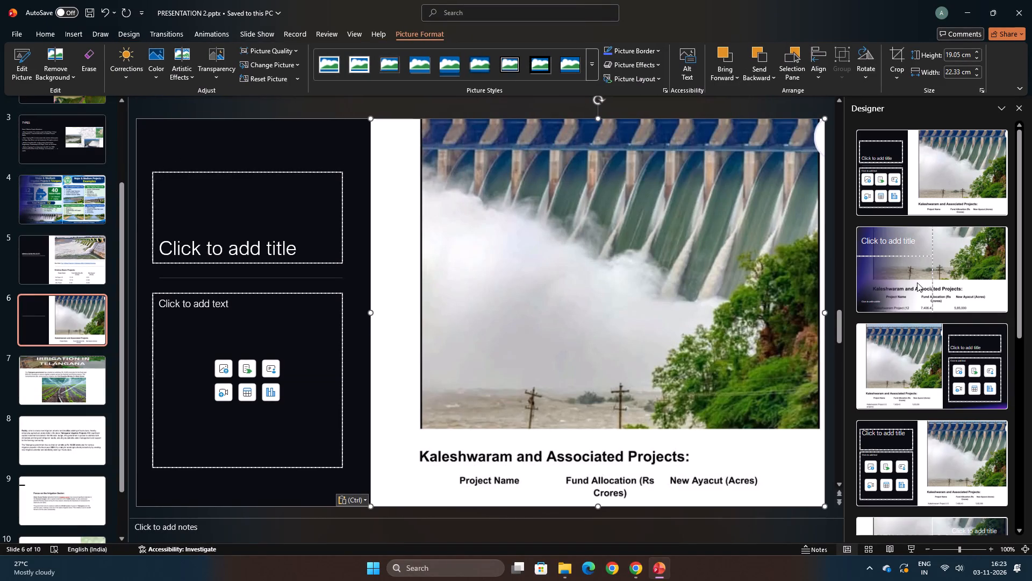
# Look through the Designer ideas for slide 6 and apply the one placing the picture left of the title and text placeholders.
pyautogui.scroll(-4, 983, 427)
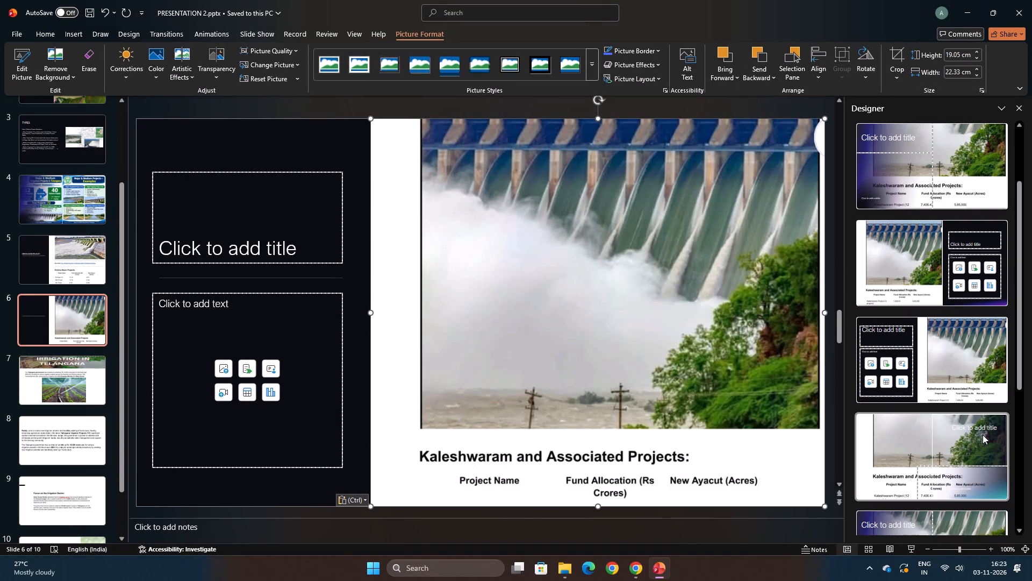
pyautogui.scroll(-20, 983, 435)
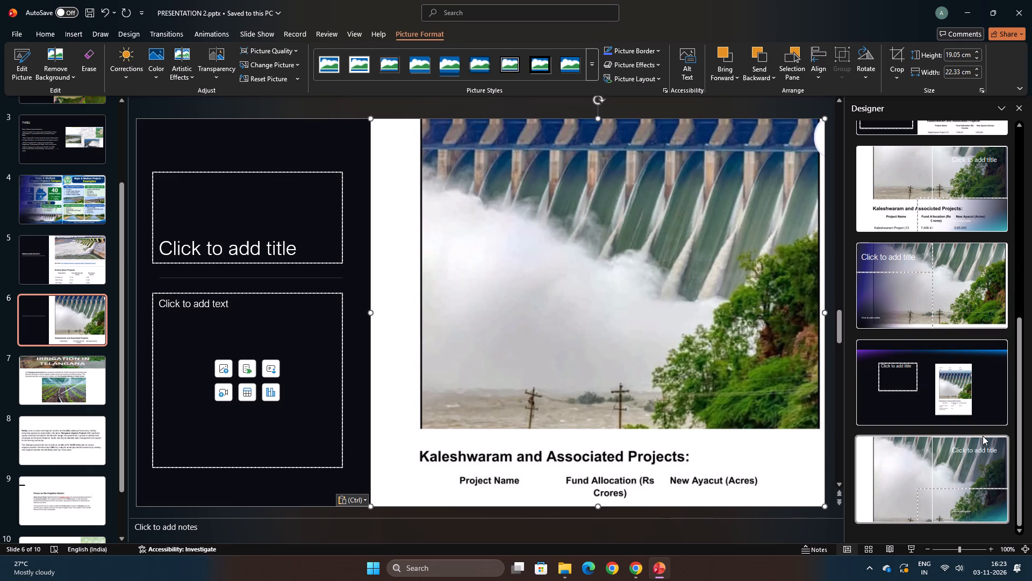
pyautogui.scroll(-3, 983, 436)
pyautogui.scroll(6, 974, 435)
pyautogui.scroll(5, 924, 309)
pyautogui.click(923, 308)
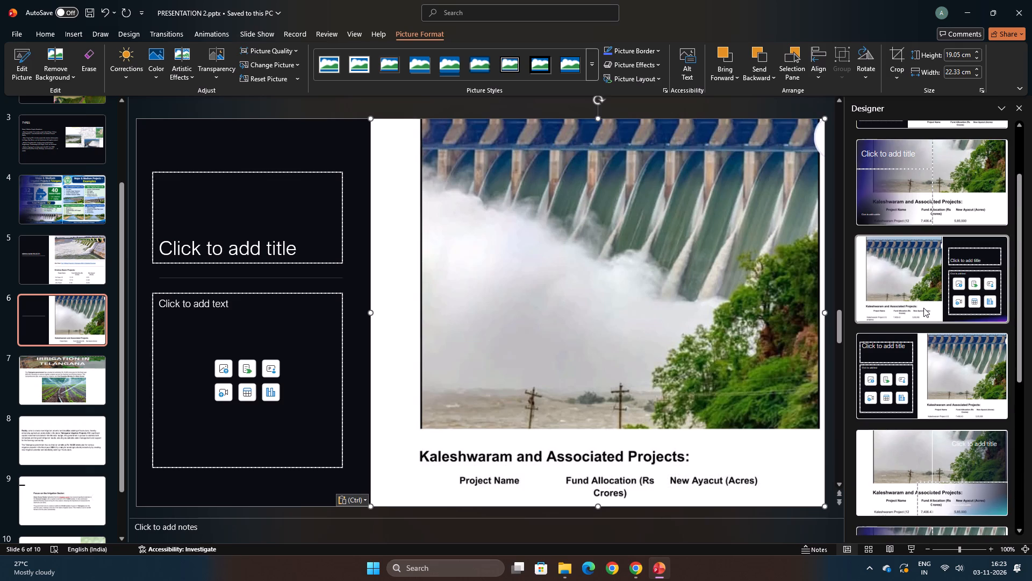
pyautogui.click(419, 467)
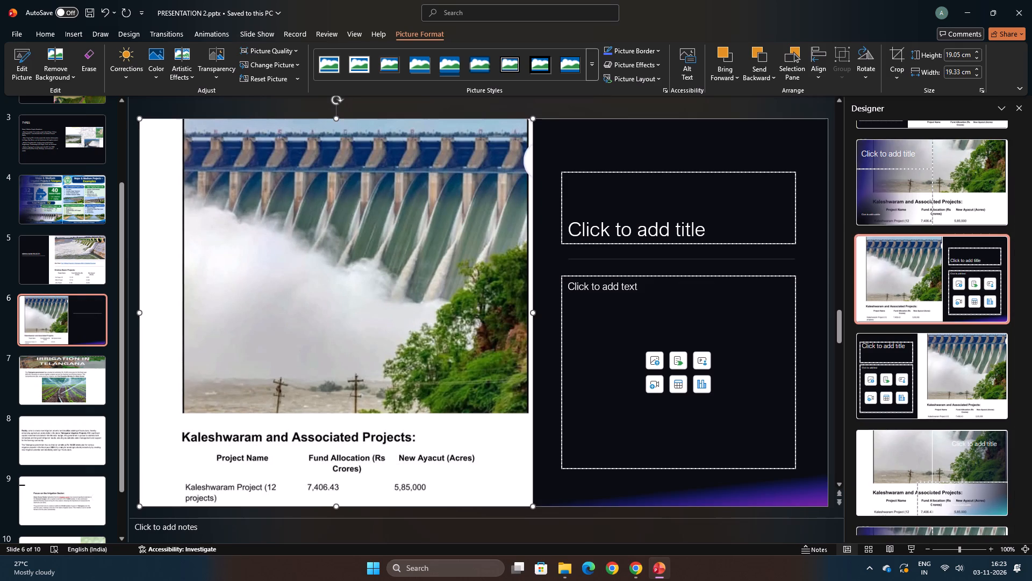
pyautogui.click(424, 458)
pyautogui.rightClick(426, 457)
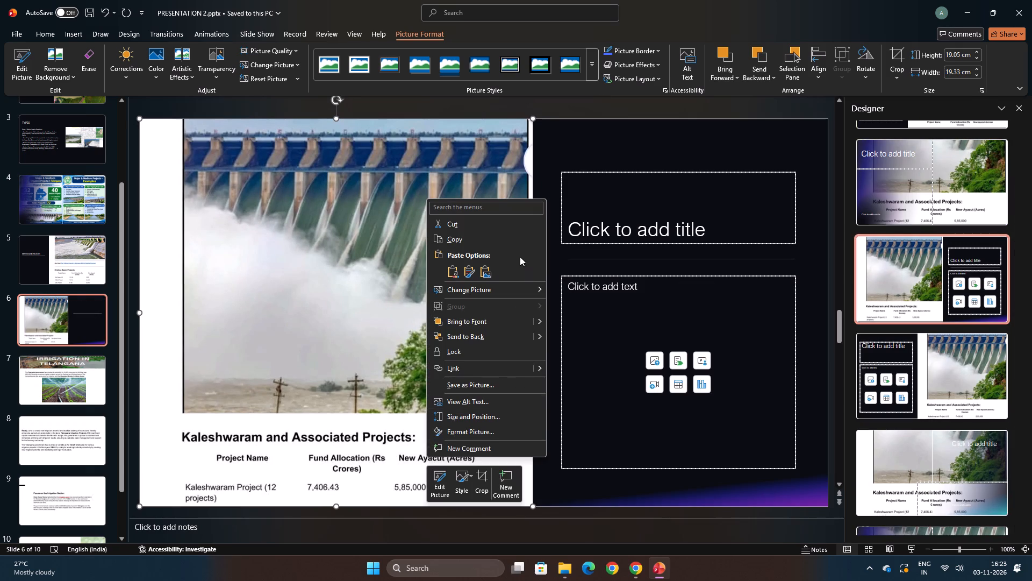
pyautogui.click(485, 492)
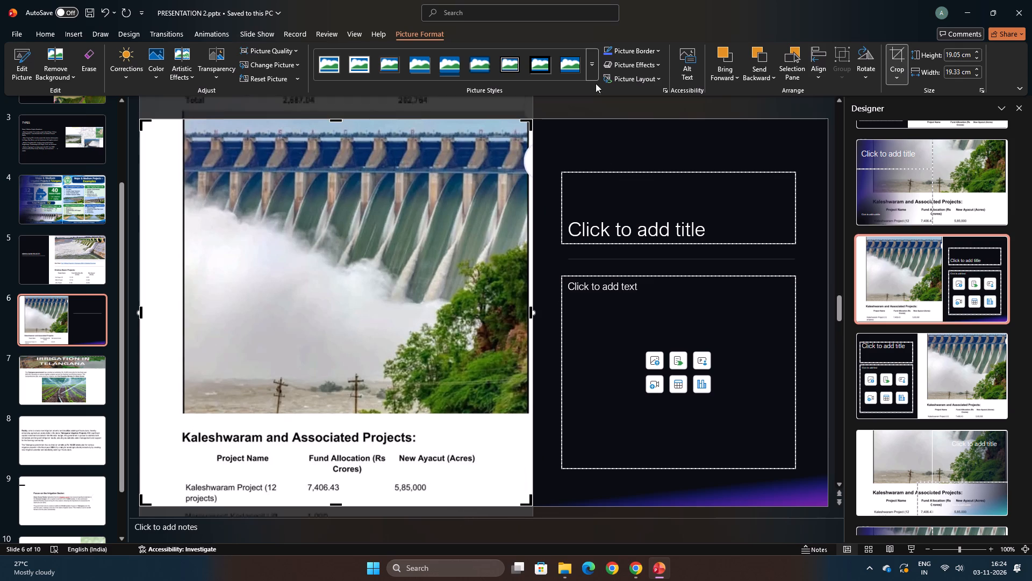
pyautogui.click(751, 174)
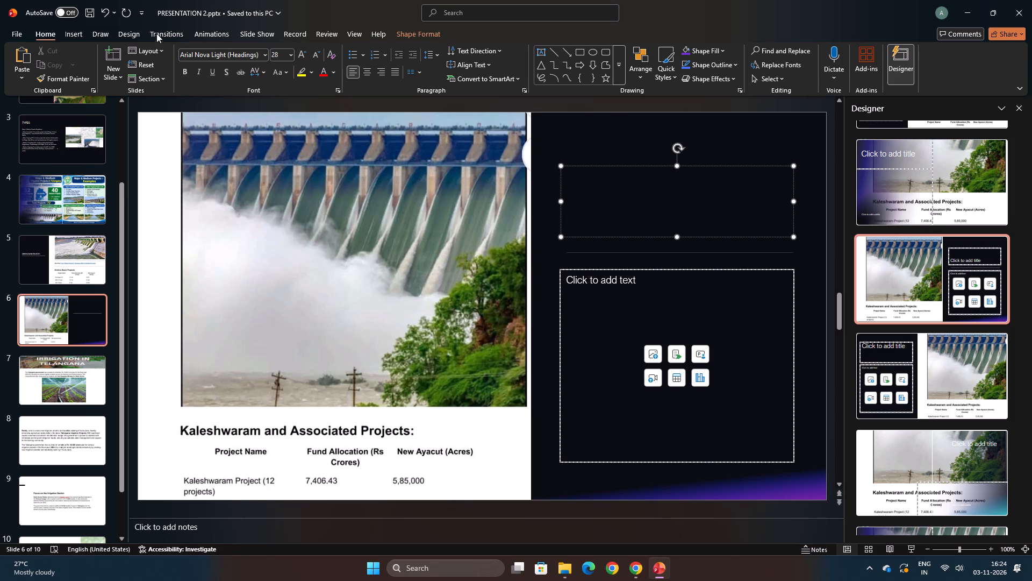
# Change slide 6 to the Content layout of the Dark Gradient theme.
pyautogui.click(127, 27)
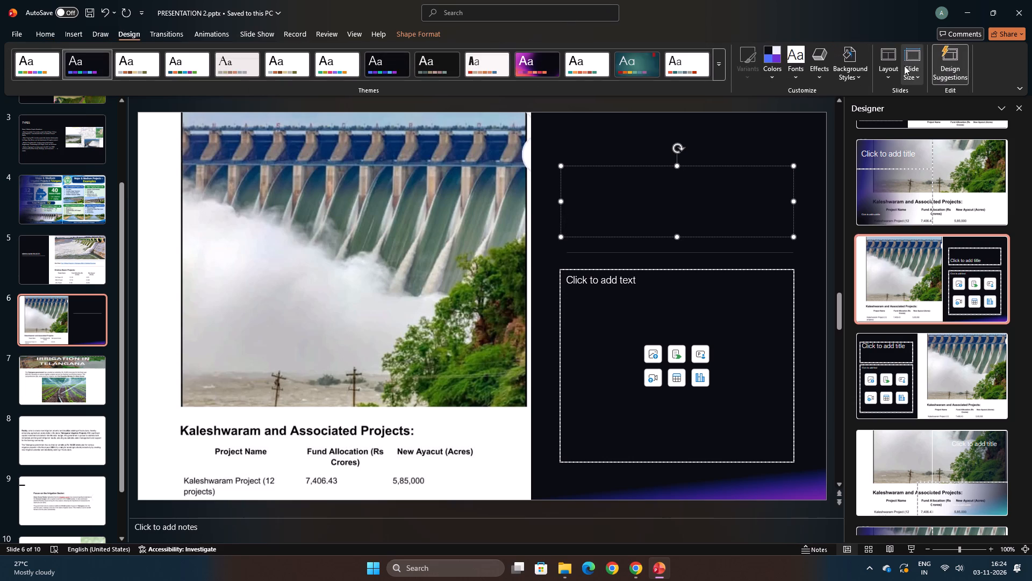
pyautogui.click(888, 81)
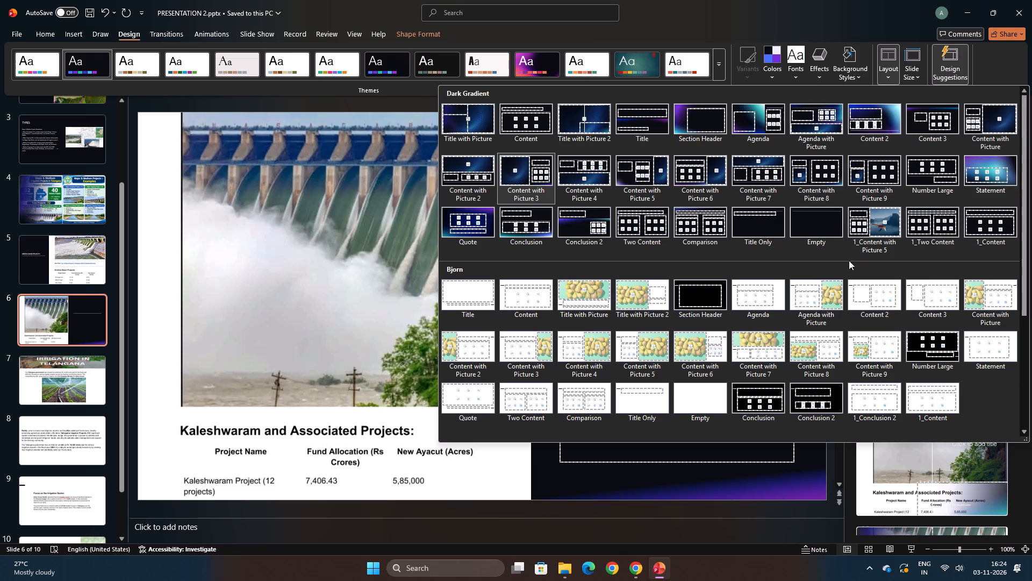
pyautogui.click(540, 136)
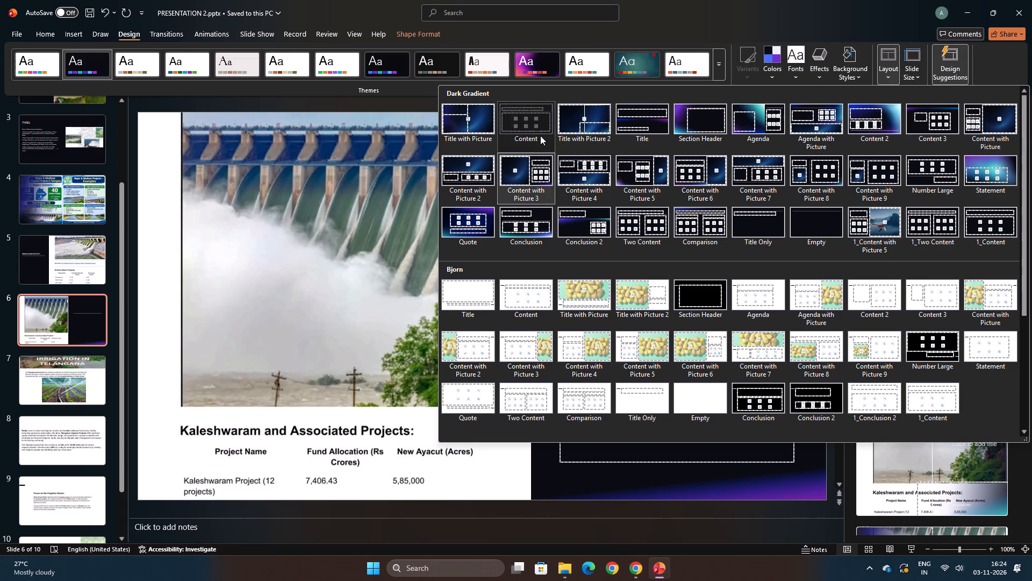
# Crop slide 6's picture to remove the Dindi LIS and Total rows above the dam photo and the blank strip below the table.
pyautogui.rightClick(522, 288)
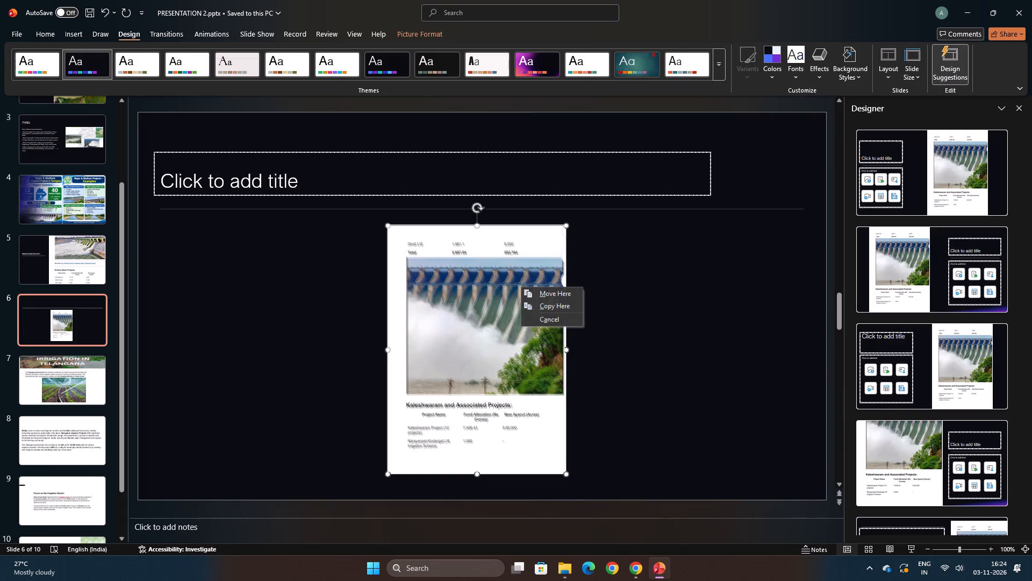
pyautogui.click(486, 315)
pyautogui.rightClick(472, 303)
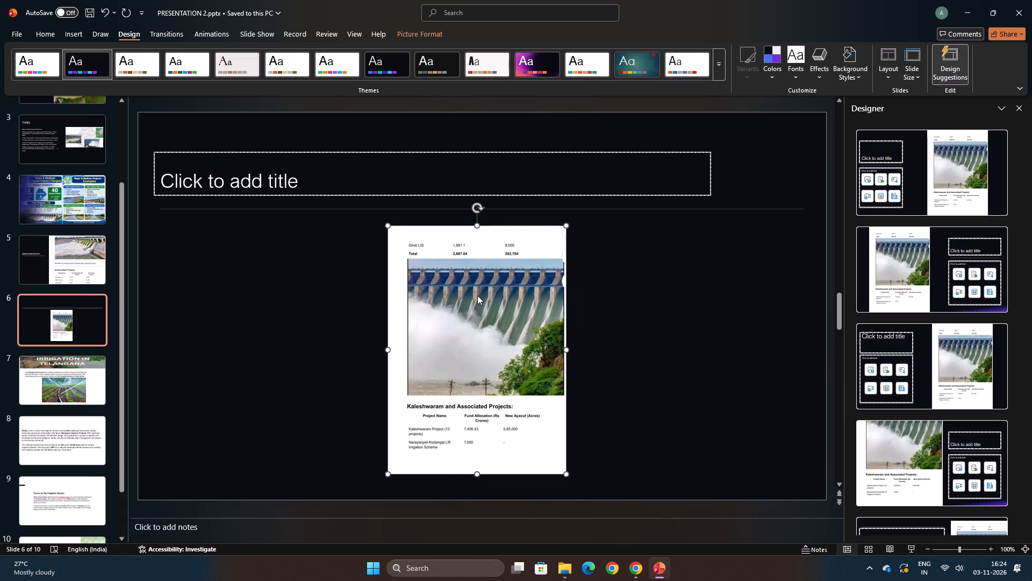
pyautogui.click(527, 324)
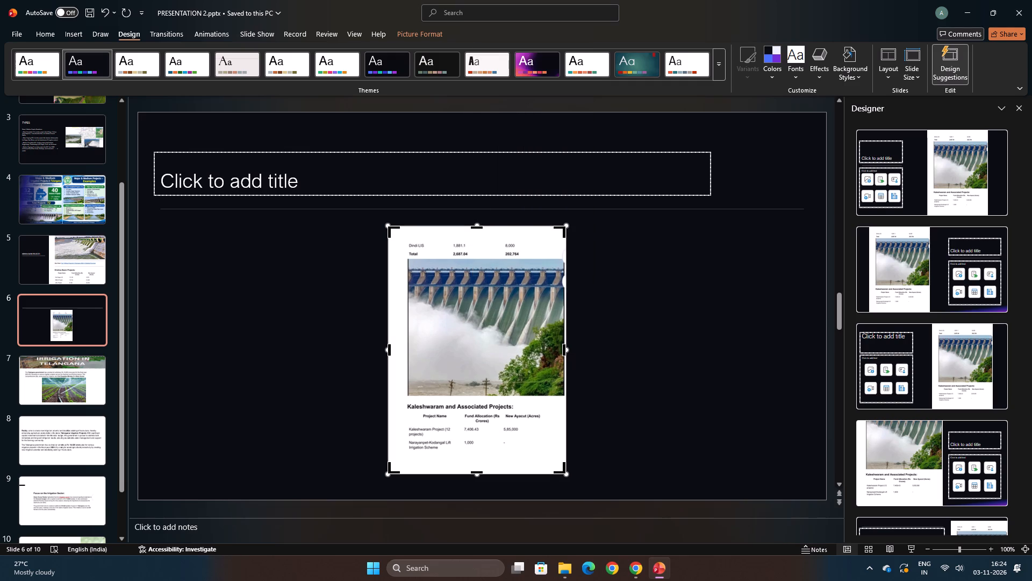
pyautogui.moveTo(482, 226); pyautogui.dragTo(480, 243)
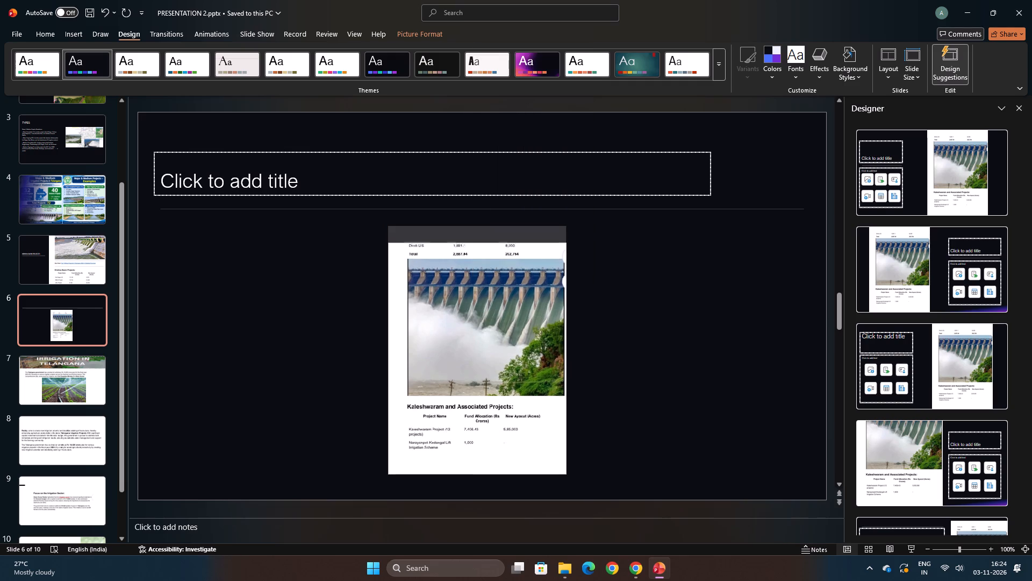
pyautogui.moveTo(480, 243); pyautogui.dragTo(484, 257)
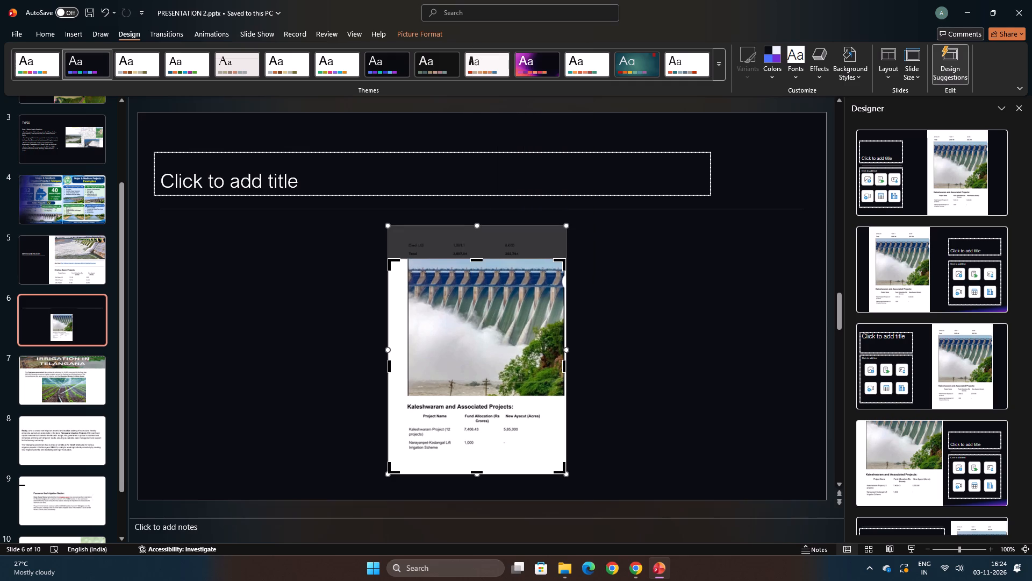
pyautogui.moveTo(475, 472); pyautogui.dragTo(484, 456)
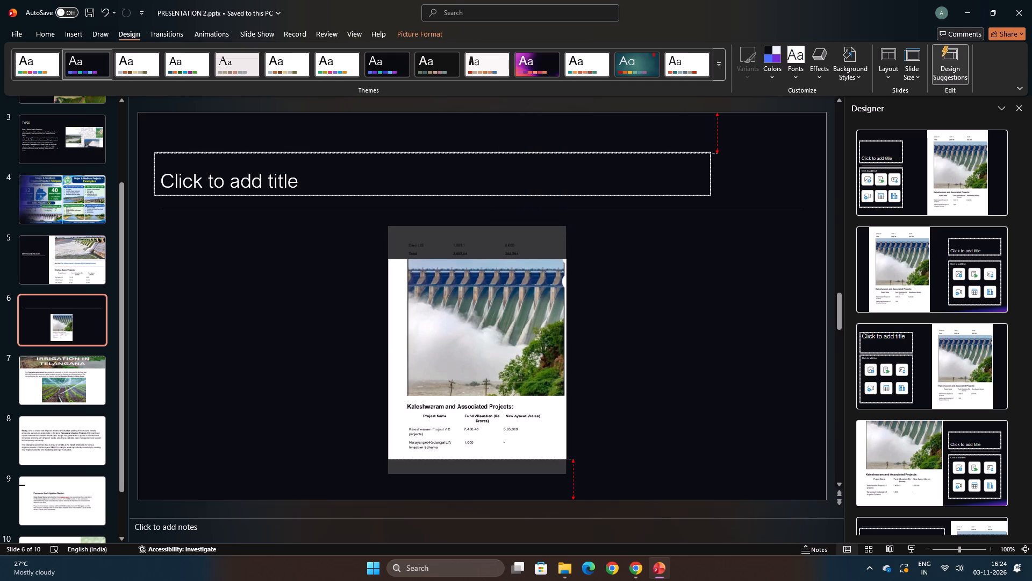
pyautogui.moveTo(484, 456); pyautogui.dragTo(484, 454)
pyautogui.click(504, 361)
pyautogui.click(655, 351)
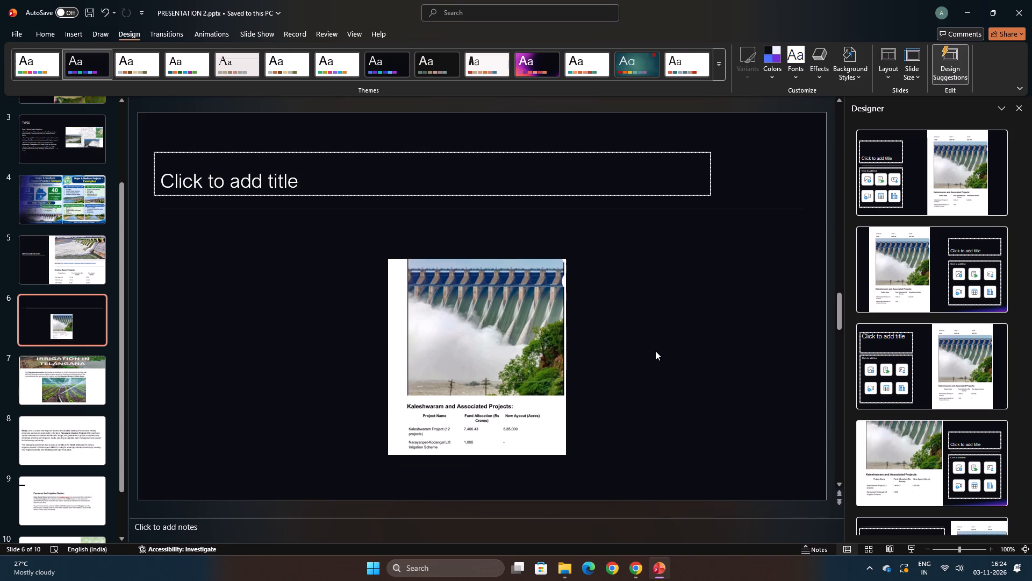
# Apply the Designer idea that fills slide 6's left side with the cropped picture and puts the title and text placeholders beside it.
pyautogui.click(908, 488)
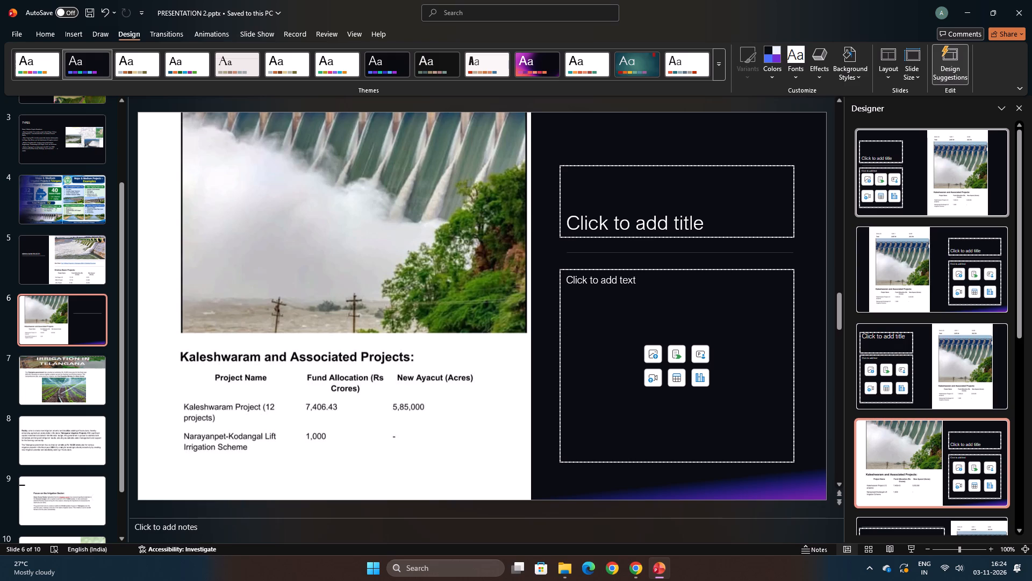
# Activate the empty text placeholder below the divider line on slide 6.
pyautogui.rightClick(783, 260)
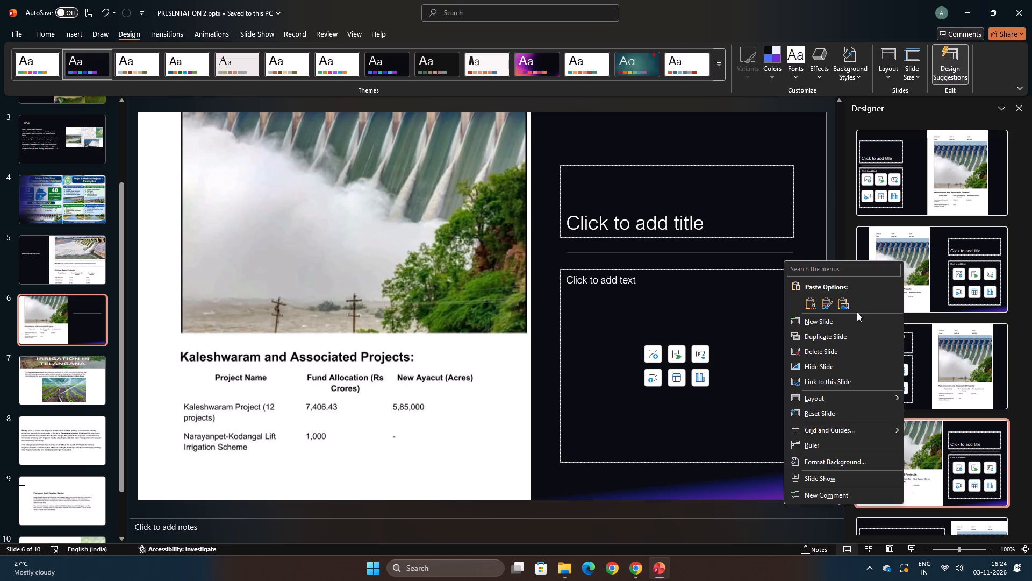
pyautogui.moveTo(704, 284); pyautogui.dragTo(704, 295)
pyautogui.click(770, 280)
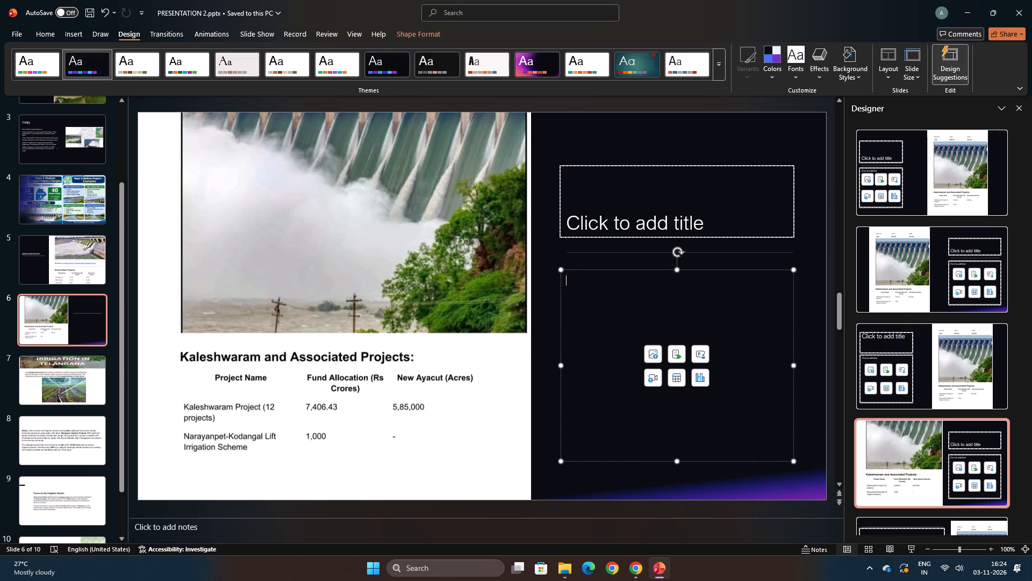
# Select the empty text placeholder below the divider line on slide 6 as an object and bring up its editing options.
pyautogui.rightClick(782, 274)
pyautogui.moveTo(689, 288); pyautogui.dragTo(700, 287)
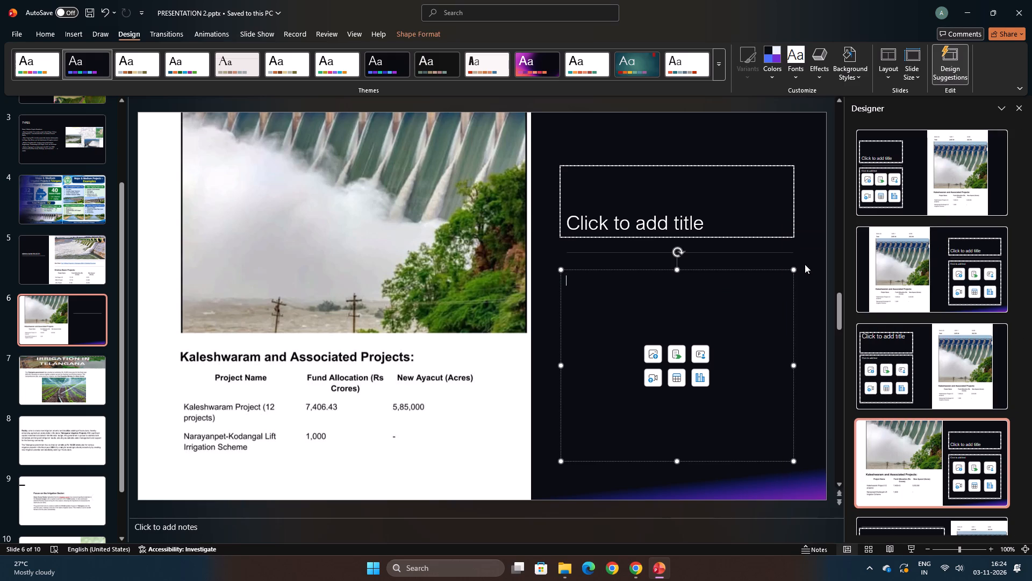
pyautogui.rightClick(796, 268)
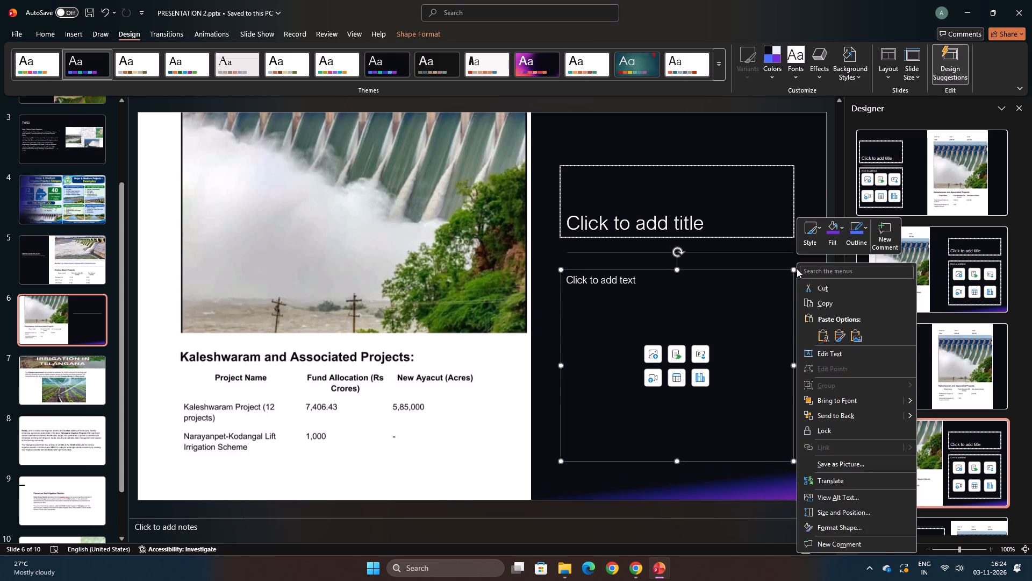
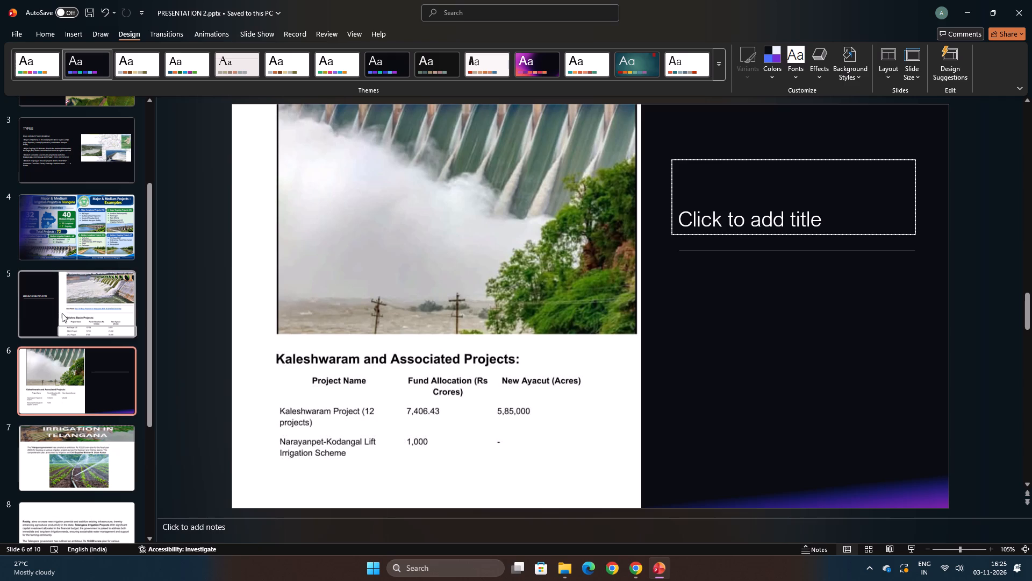
# Insert a new slide directly after slide 6, the one with the Kaleshwaram projects picture.
pyautogui.click(63, 388)
pyautogui.rightClick(65, 388)
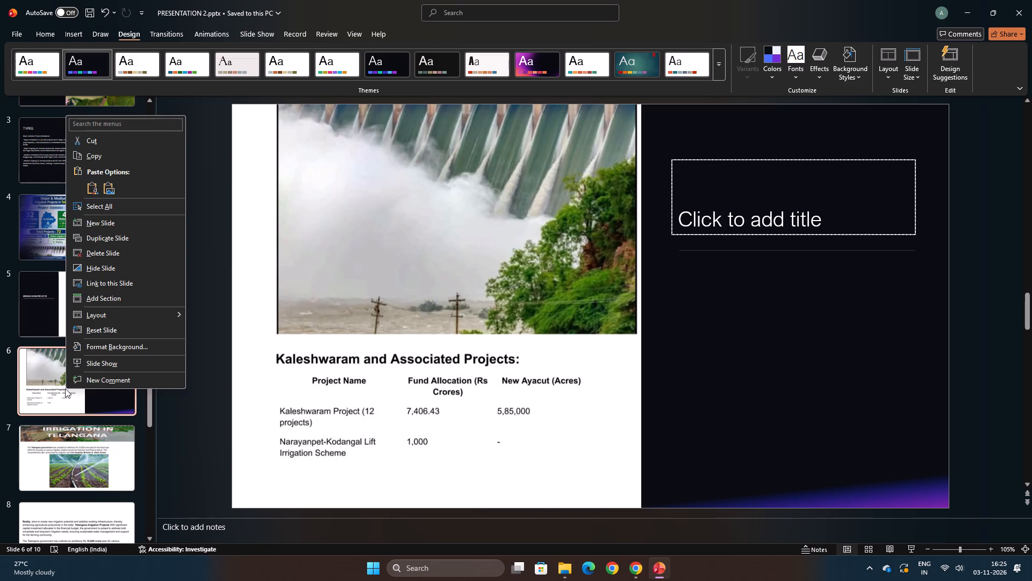
pyautogui.click(133, 226)
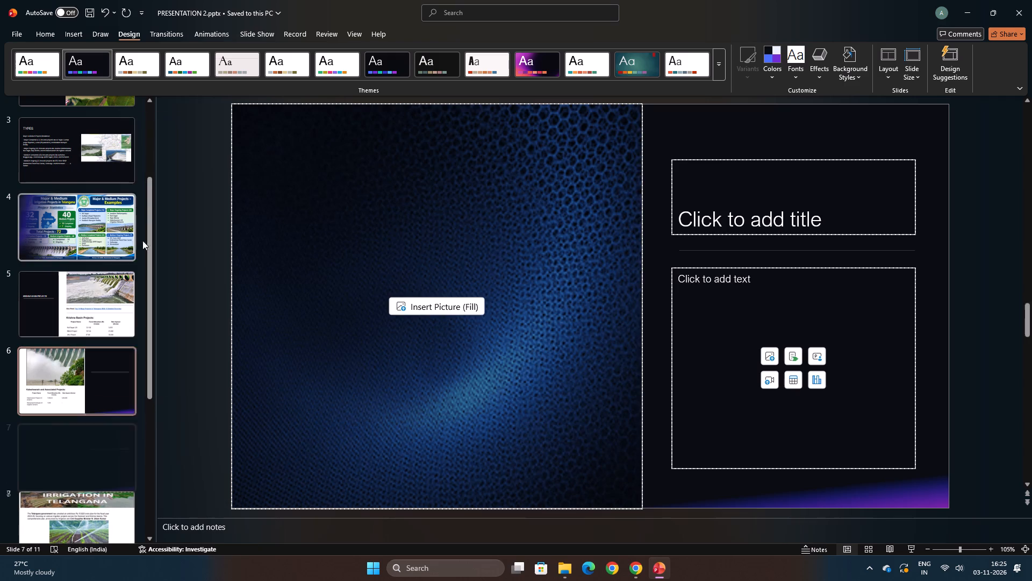
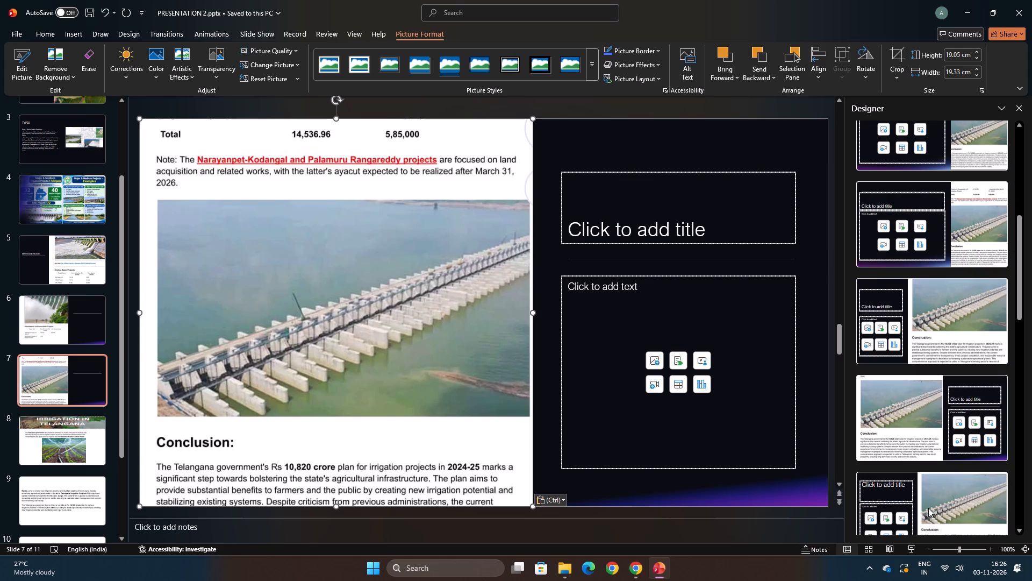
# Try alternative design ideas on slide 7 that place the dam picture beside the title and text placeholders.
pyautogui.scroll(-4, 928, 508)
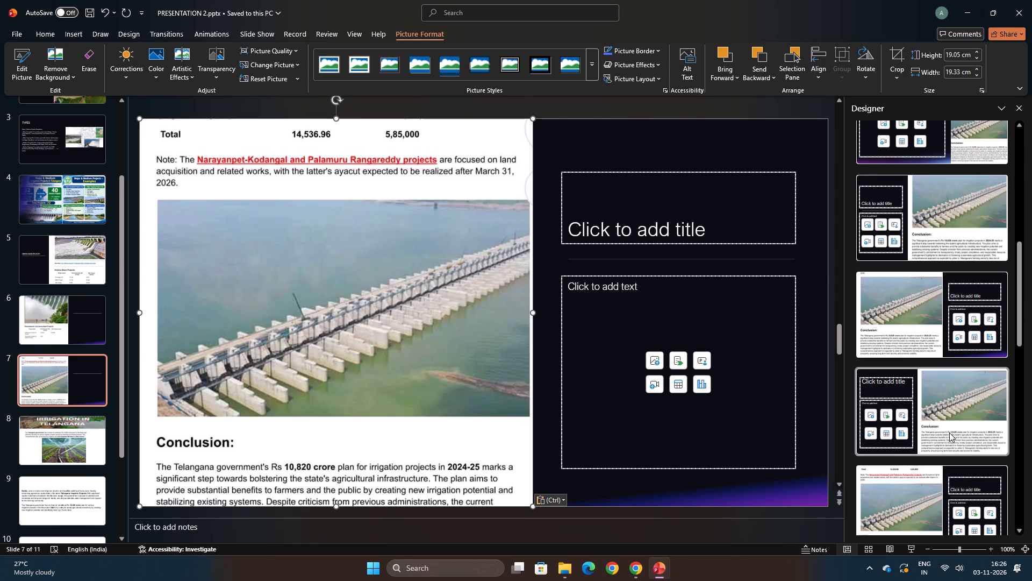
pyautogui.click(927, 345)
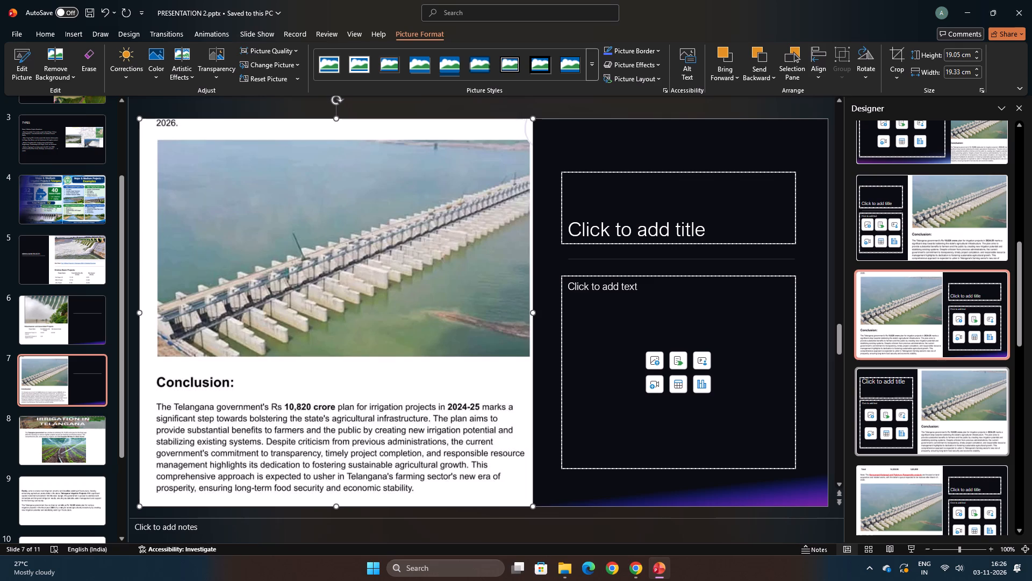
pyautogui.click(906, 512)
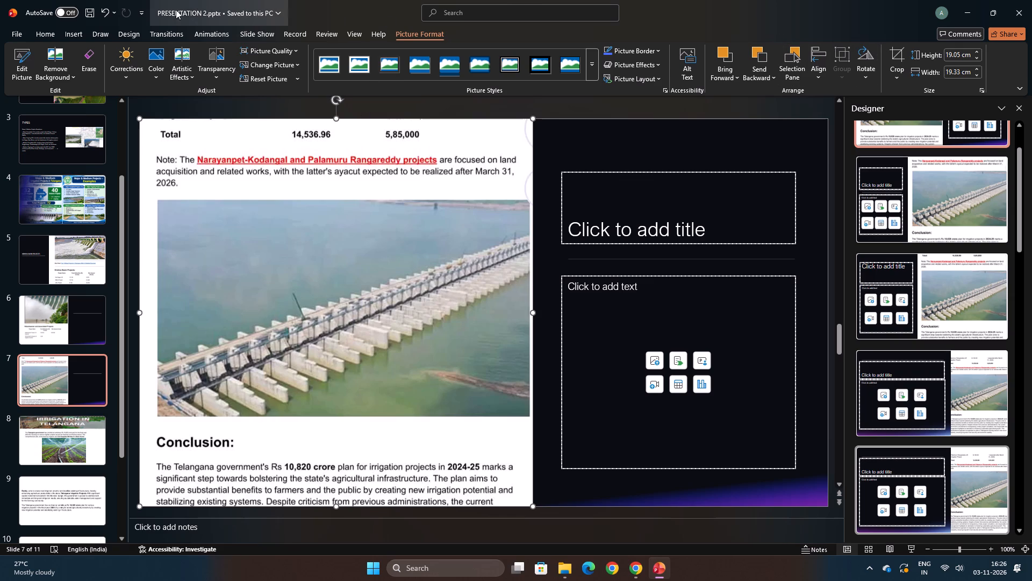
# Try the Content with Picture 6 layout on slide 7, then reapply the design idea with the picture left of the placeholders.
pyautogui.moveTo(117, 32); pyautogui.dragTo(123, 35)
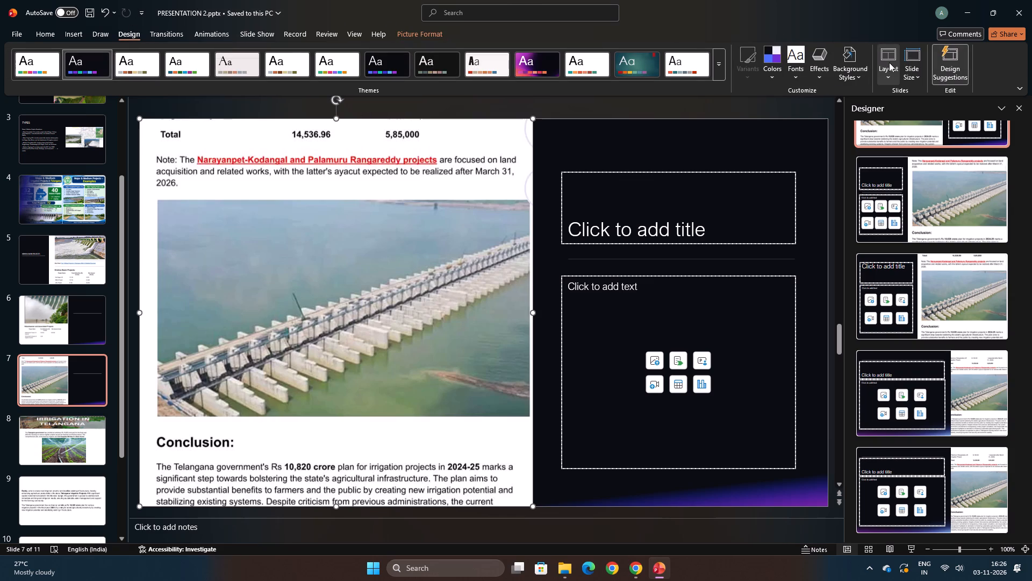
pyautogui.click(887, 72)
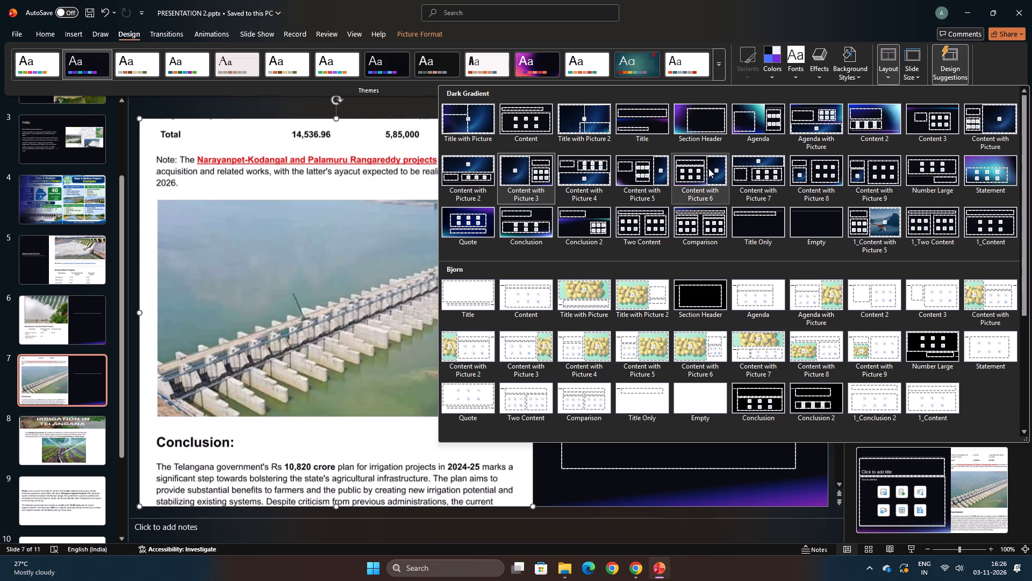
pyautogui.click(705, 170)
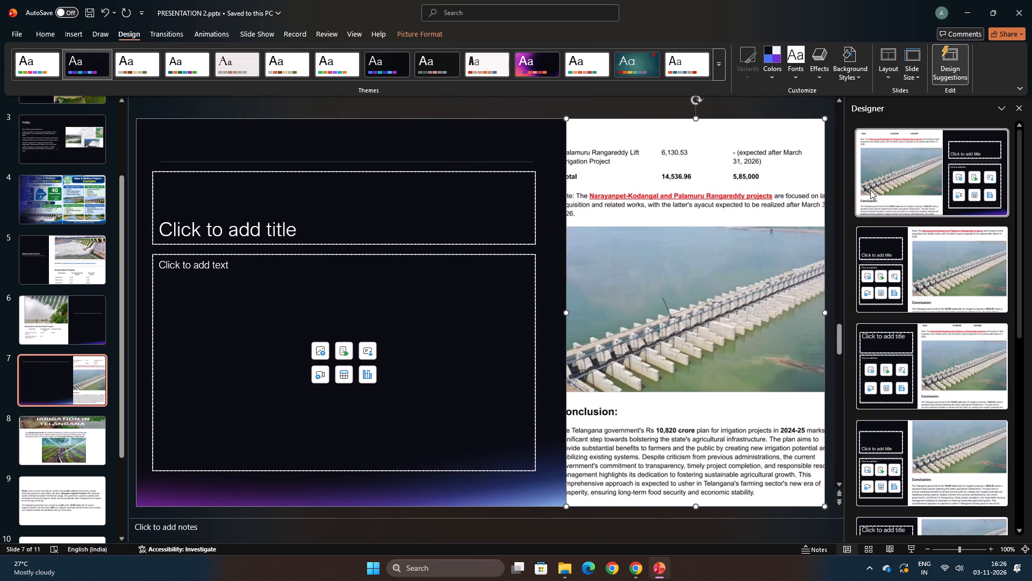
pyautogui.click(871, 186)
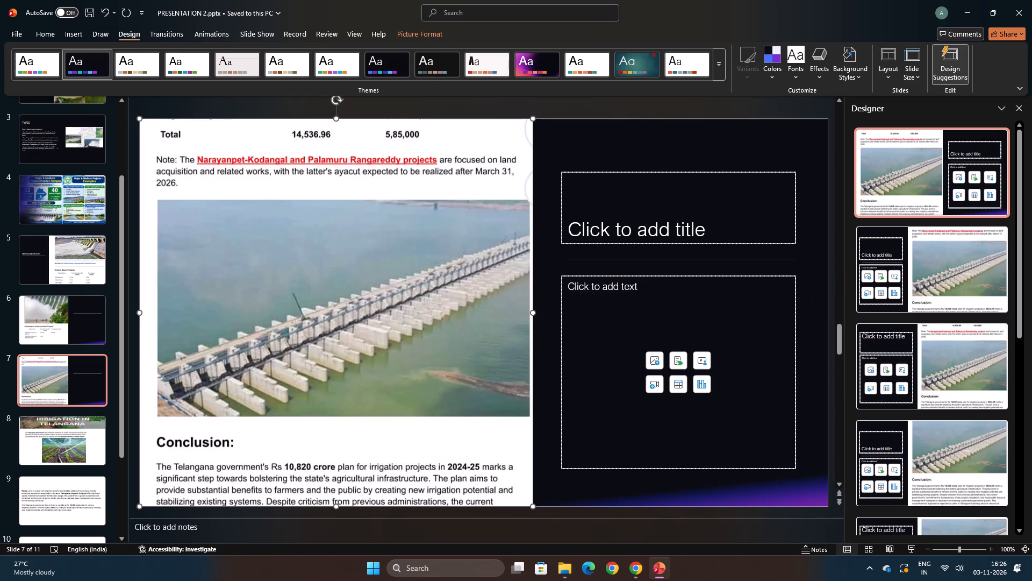
# Crop slide 7's picture to the Narayanpet-Kodangal note and dam photo, cutting off the Total row and the Conclusion text.
pyautogui.rightClick(349, 122)
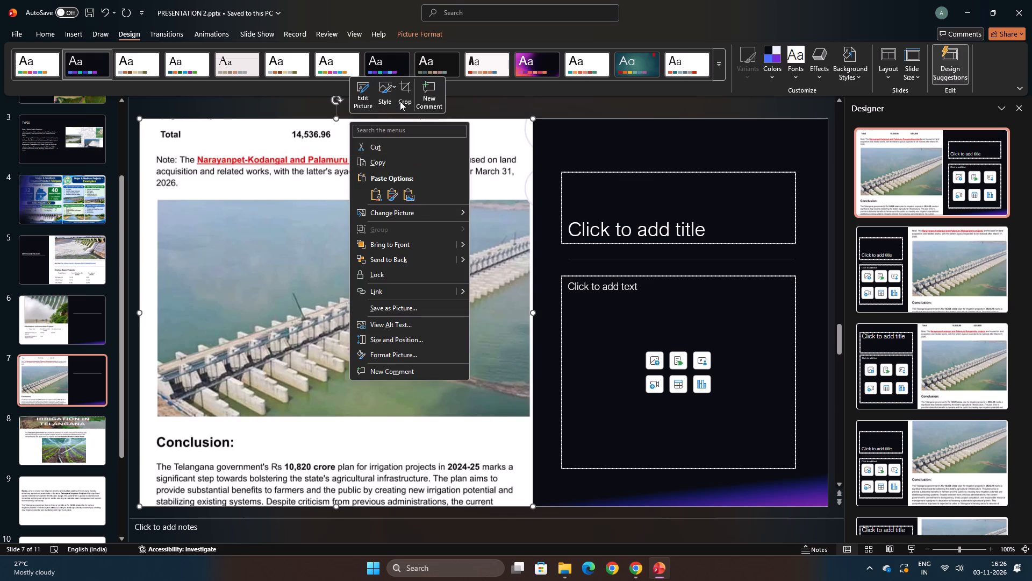
pyautogui.click(400, 101)
pyautogui.moveTo(337, 120); pyautogui.dragTo(337, 121)
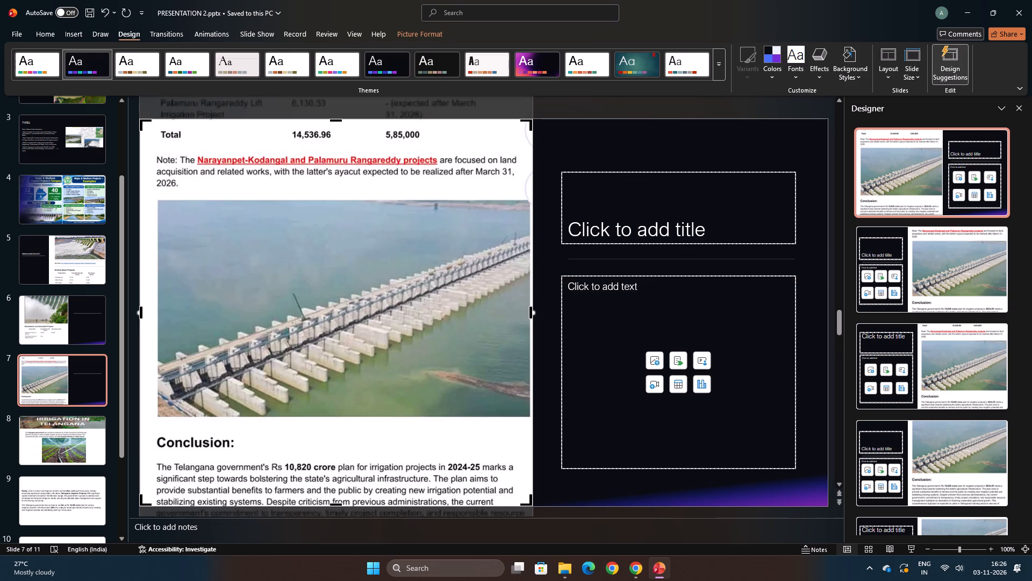
pyautogui.moveTo(337, 121); pyautogui.dragTo(338, 152)
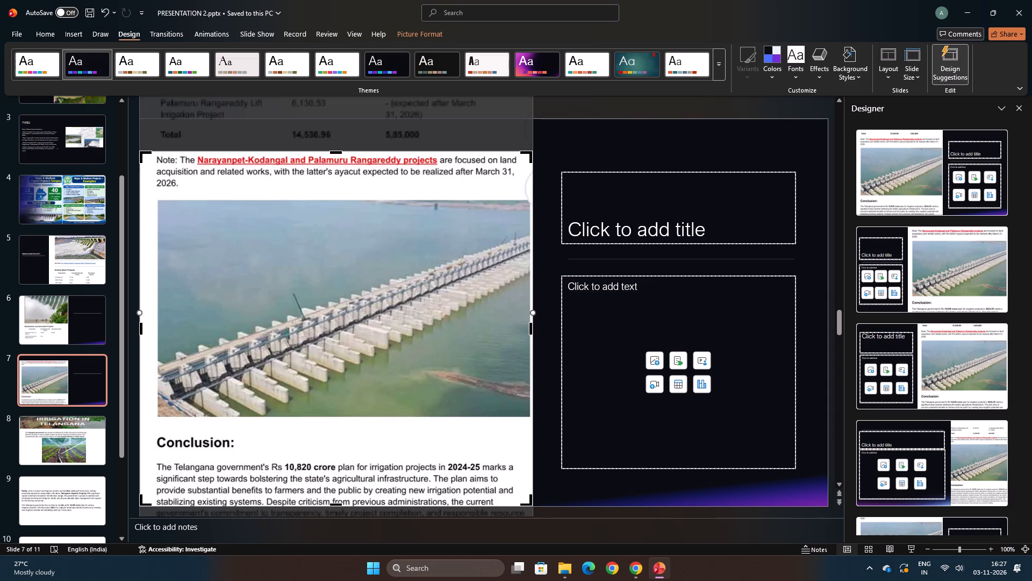
pyautogui.moveTo(531, 502); pyautogui.dragTo(542, 433)
pyautogui.click(468, 349)
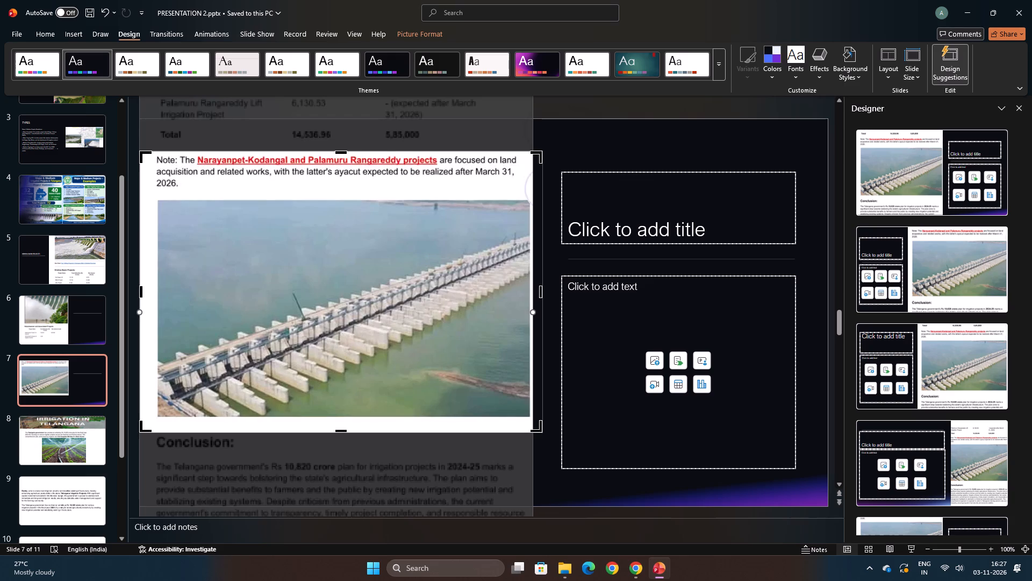
pyautogui.click(567, 334)
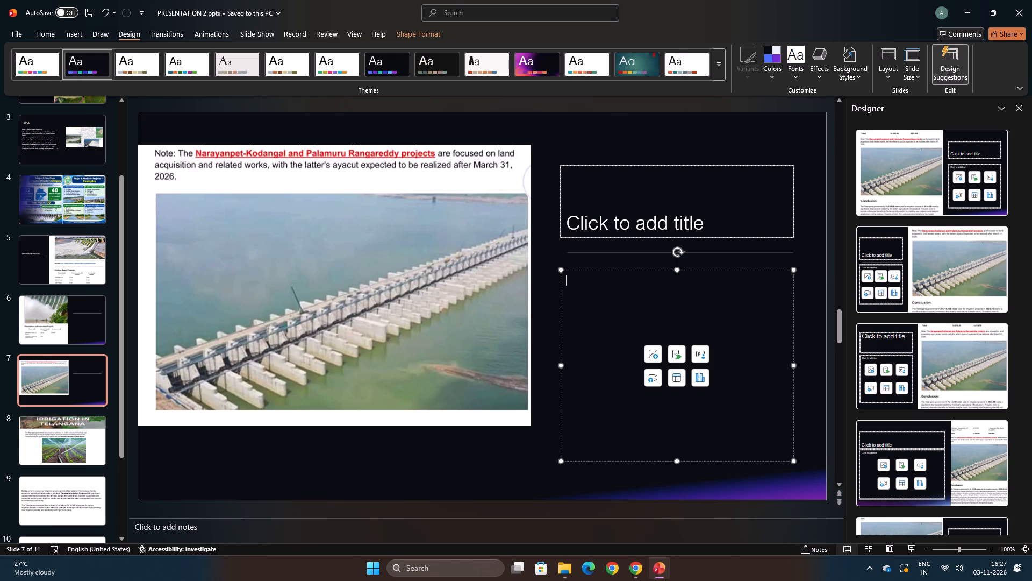
# Begin slide 7's title with the letter N in the title placeholder.
pyautogui.click(619, 216)
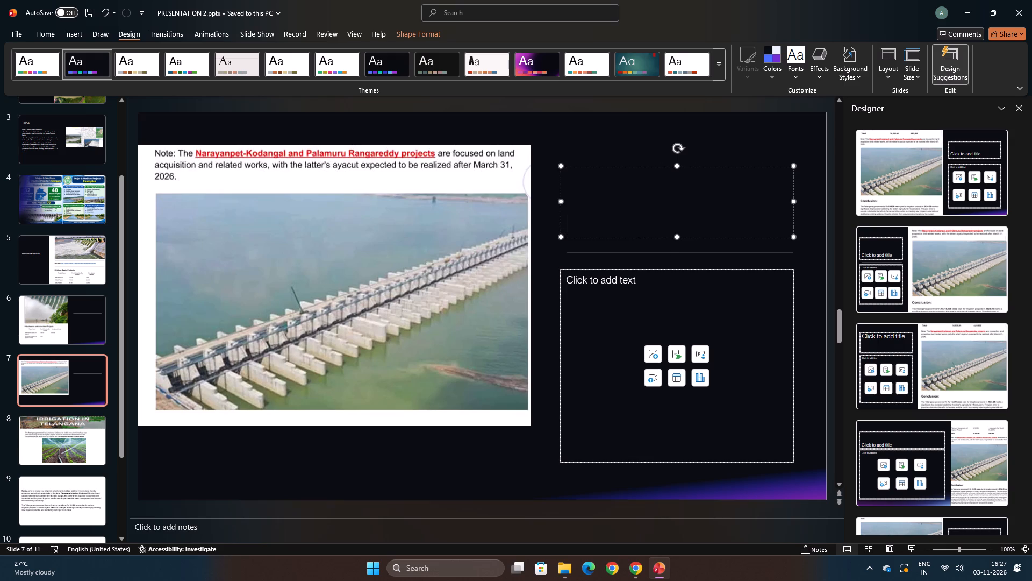
pyautogui.write('NA')
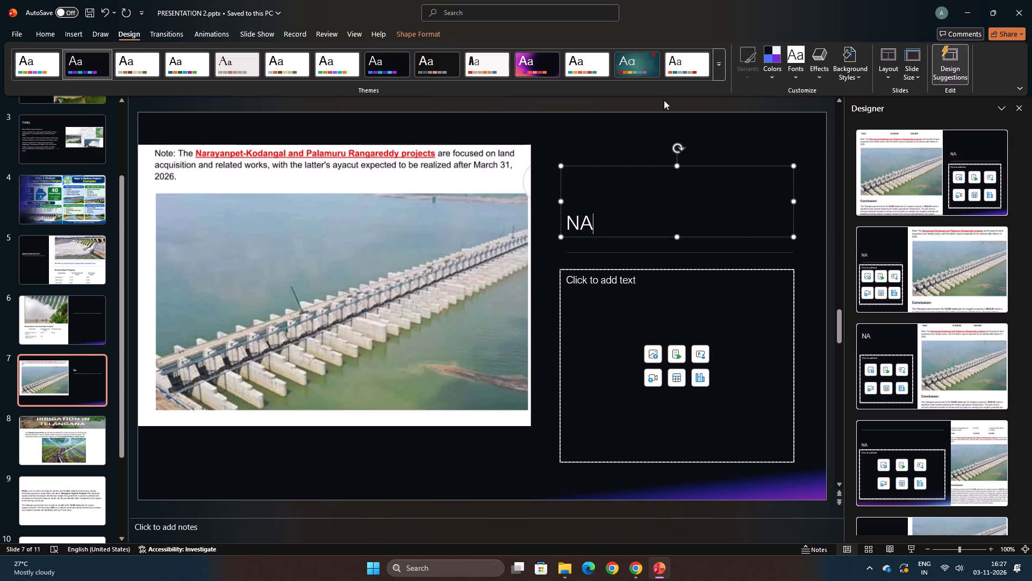
pyautogui.press('BackSpace')
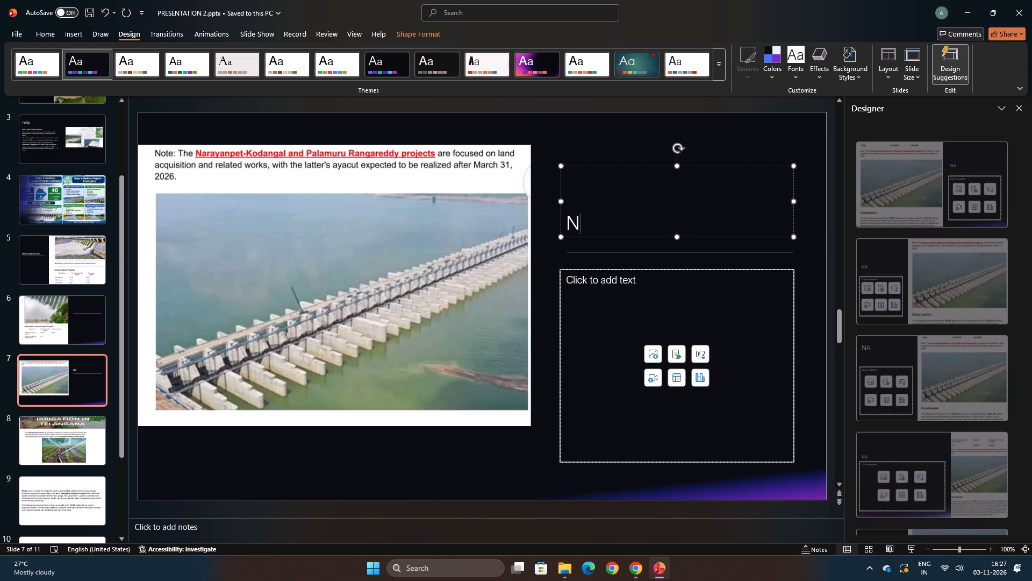
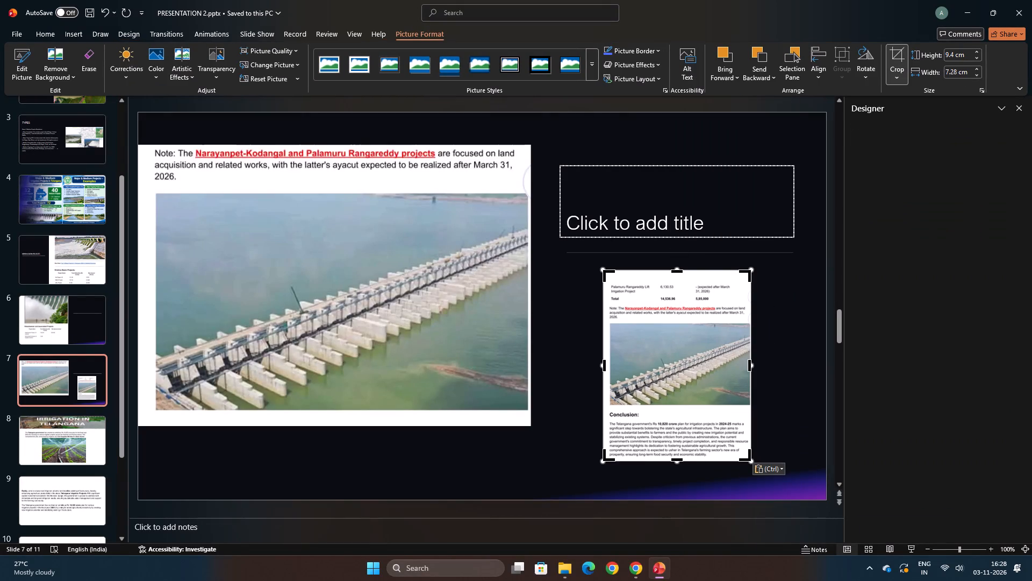
# Crop the smaller pasted picture on slide 7 to only the paragraph about the Rs 10,820 crore plan, removing everything above it.
pyautogui.moveTo(677, 272); pyautogui.dragTo(677, 417)
pyautogui.click(697, 478)
pyautogui.click(693, 437)
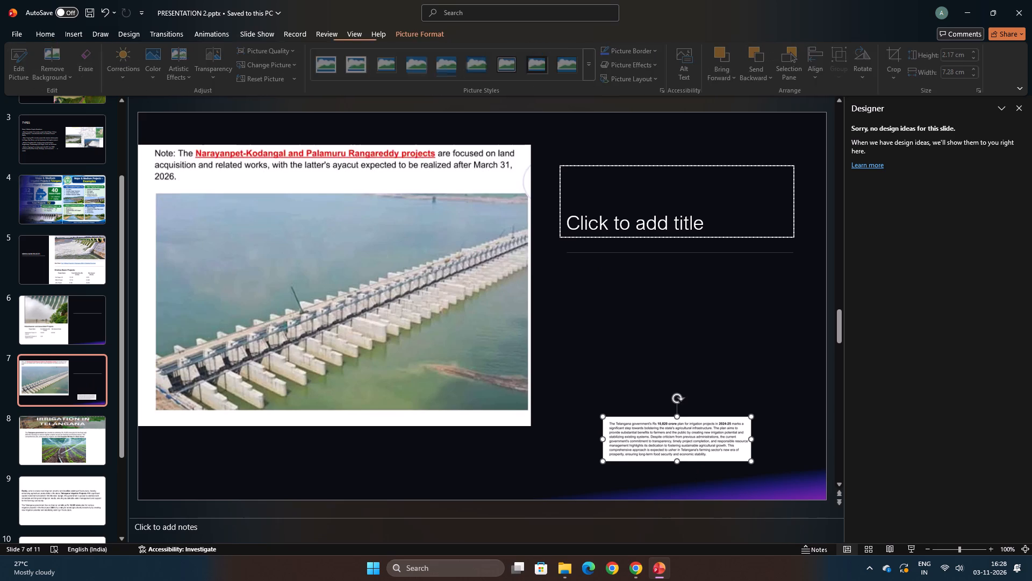
# Stretch the cropped paragraph picture to about 10.7 cm high and 12.9 cm wide, filling the space below the title placeholder.
pyautogui.moveTo(675, 419); pyautogui.dragTo(703, 245)
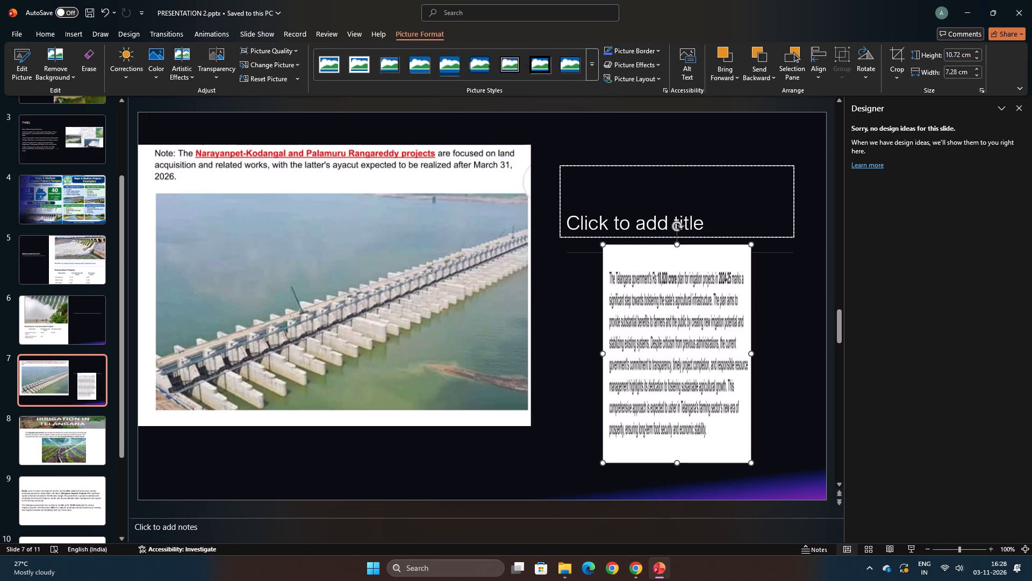
pyautogui.moveTo(602, 351); pyautogui.dragTo(570, 355)
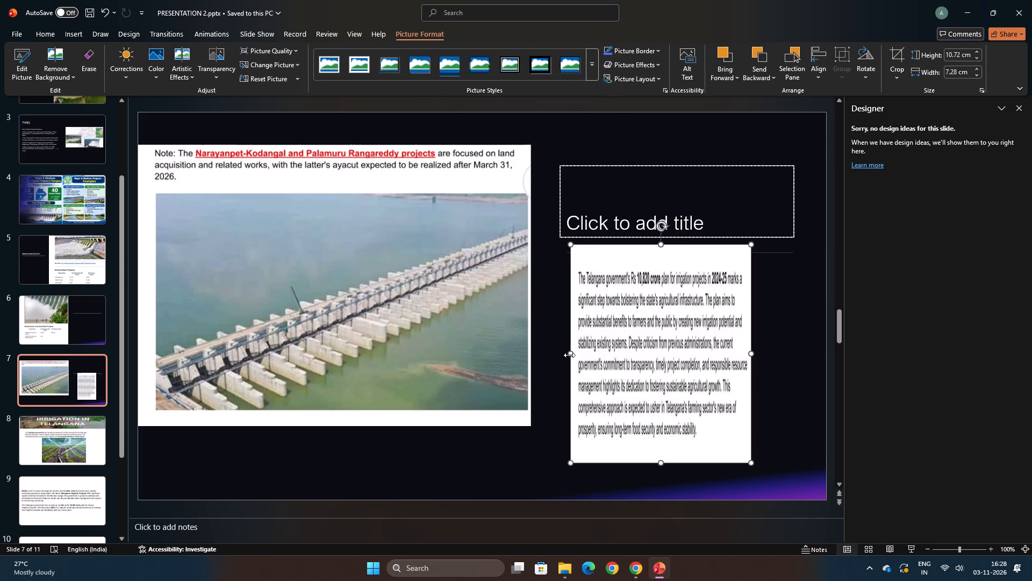
pyautogui.click(739, 352)
pyautogui.moveTo(752, 352); pyautogui.dragTo(801, 366)
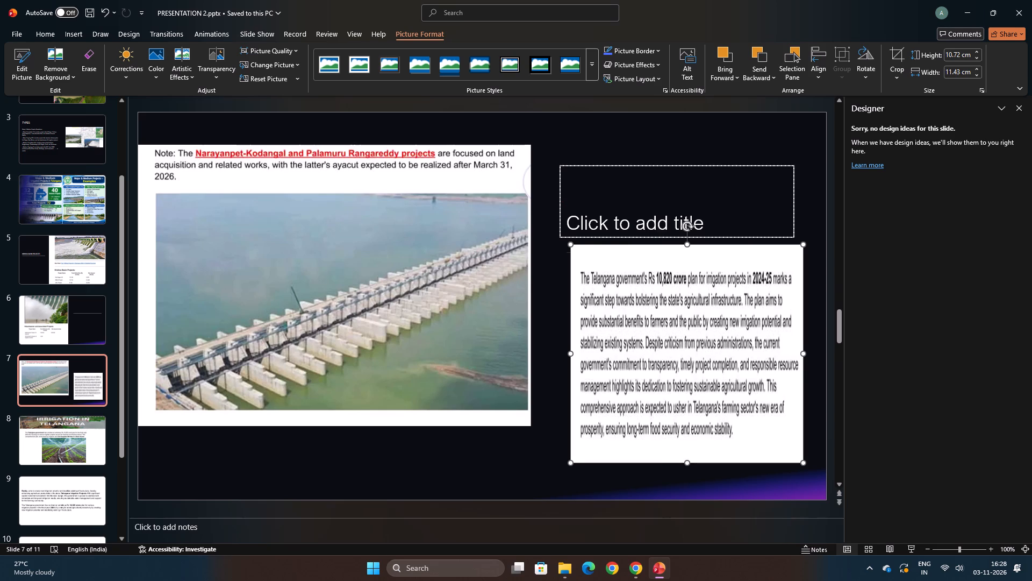
pyautogui.moveTo(571, 352); pyautogui.dragTo(550, 359)
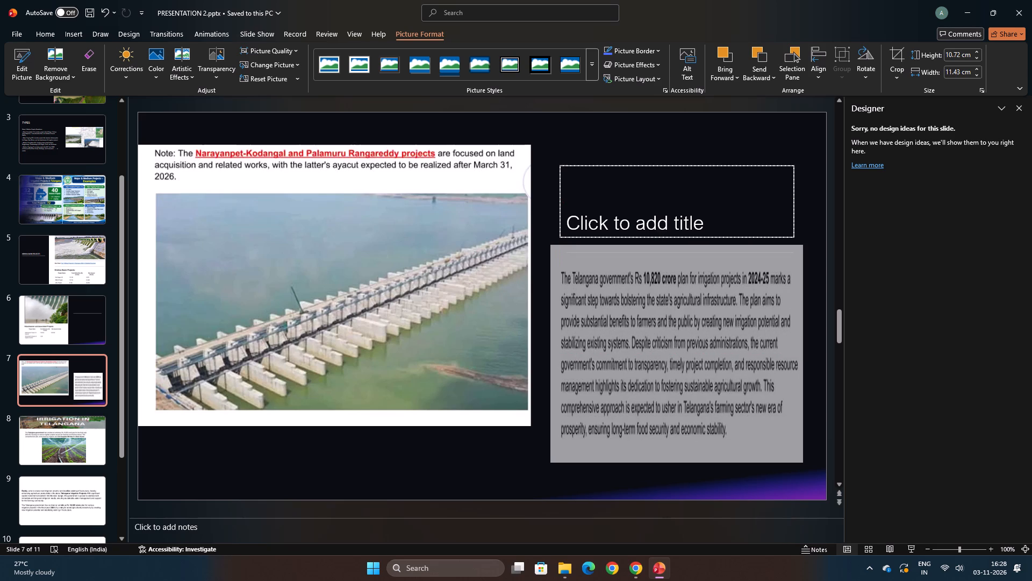
pyautogui.moveTo(550, 359); pyautogui.dragTo(520, 343)
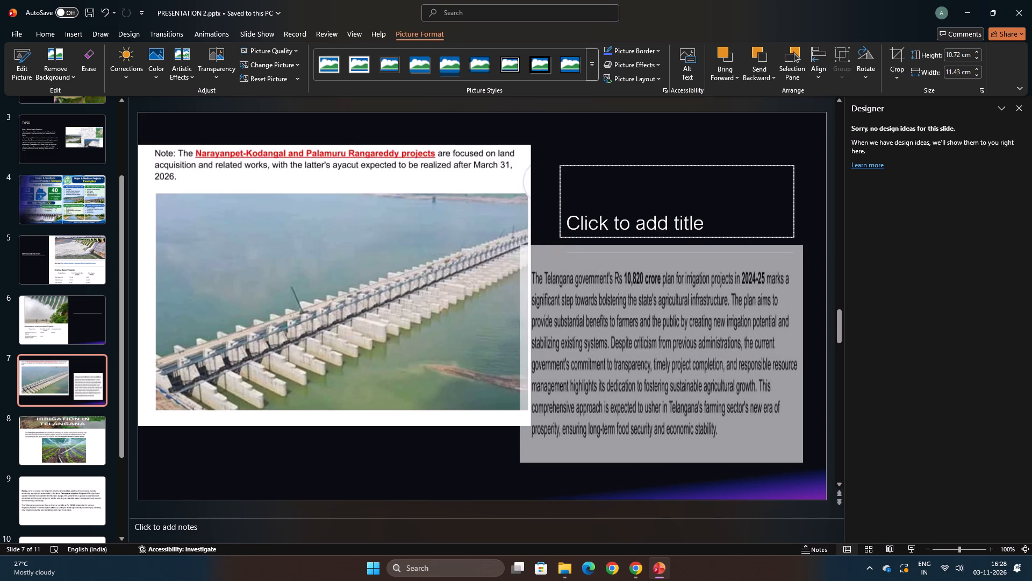
pyautogui.moveTo(520, 343); pyautogui.dragTo(540, 341)
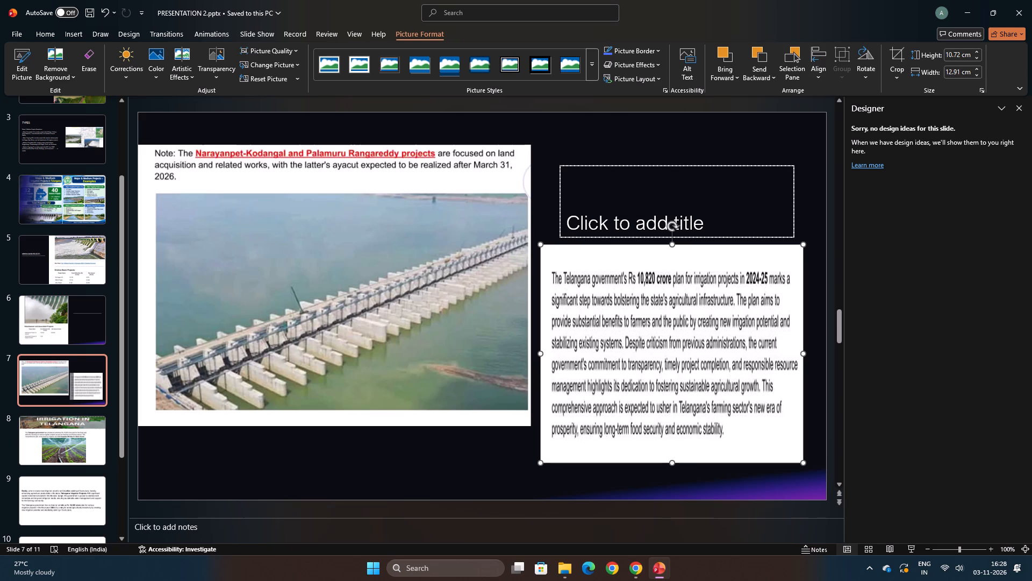
# Shift the paragraph picture slightly away from the dam picture and resize it to about 10.9 cm high by 13.1 cm wide.
pyautogui.click(681, 335)
pyautogui.moveTo(681, 335); pyautogui.dragTo(701, 341)
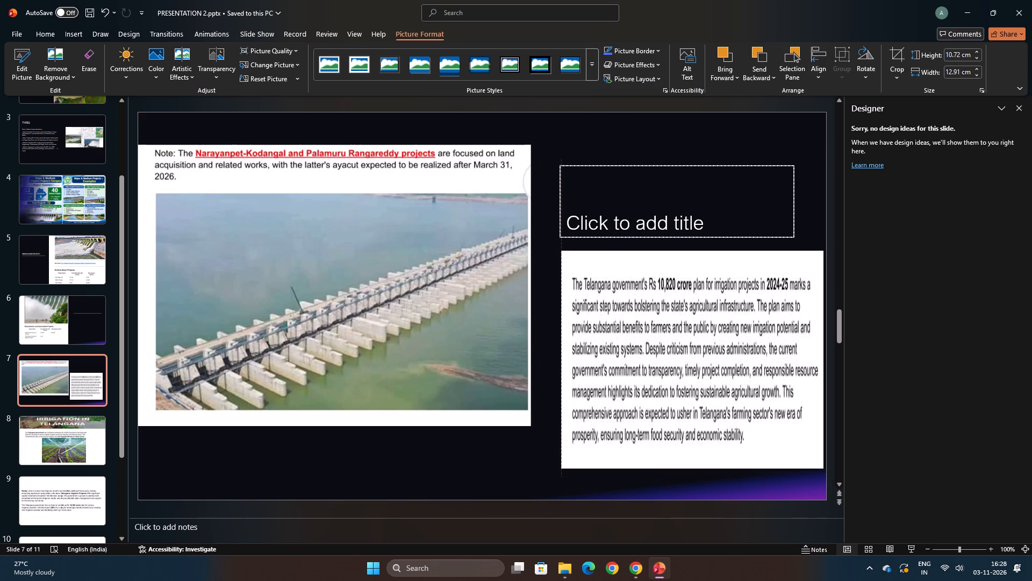
pyautogui.moveTo(701, 341); pyautogui.dragTo(697, 339)
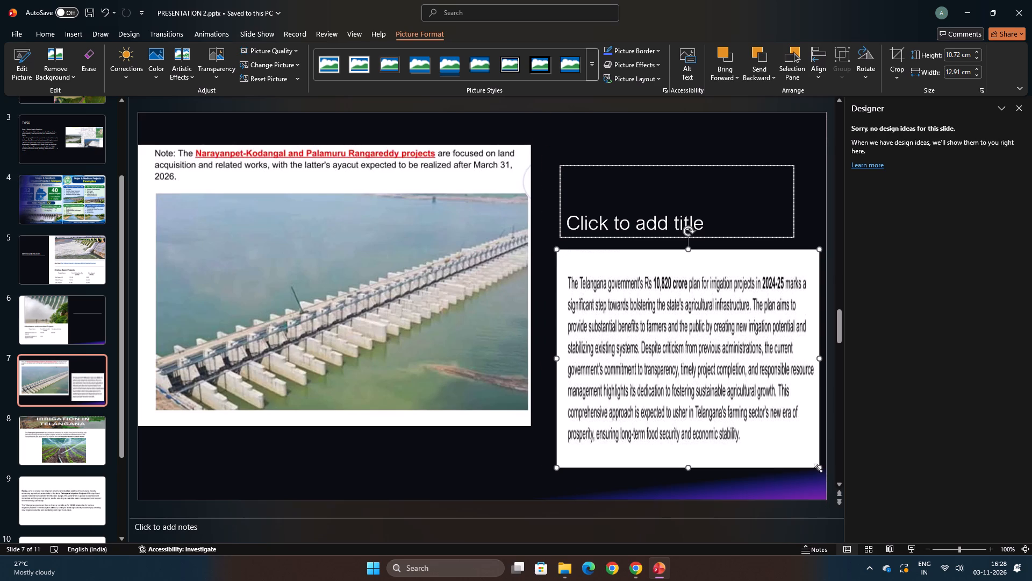
pyautogui.moveTo(818, 468); pyautogui.dragTo(805, 465)
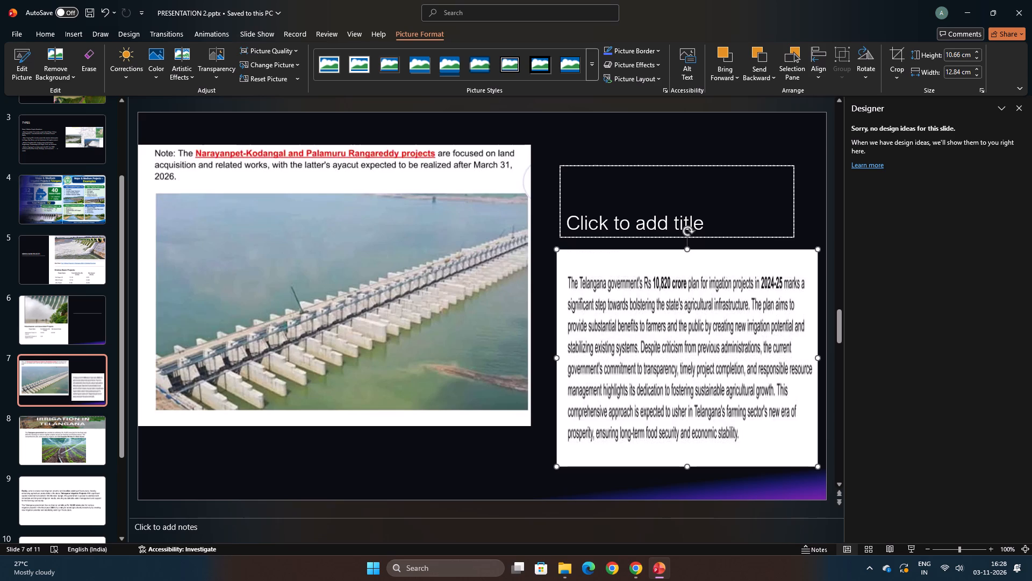
pyautogui.moveTo(818, 466); pyautogui.dragTo(818, 471)
pyautogui.click(800, 449)
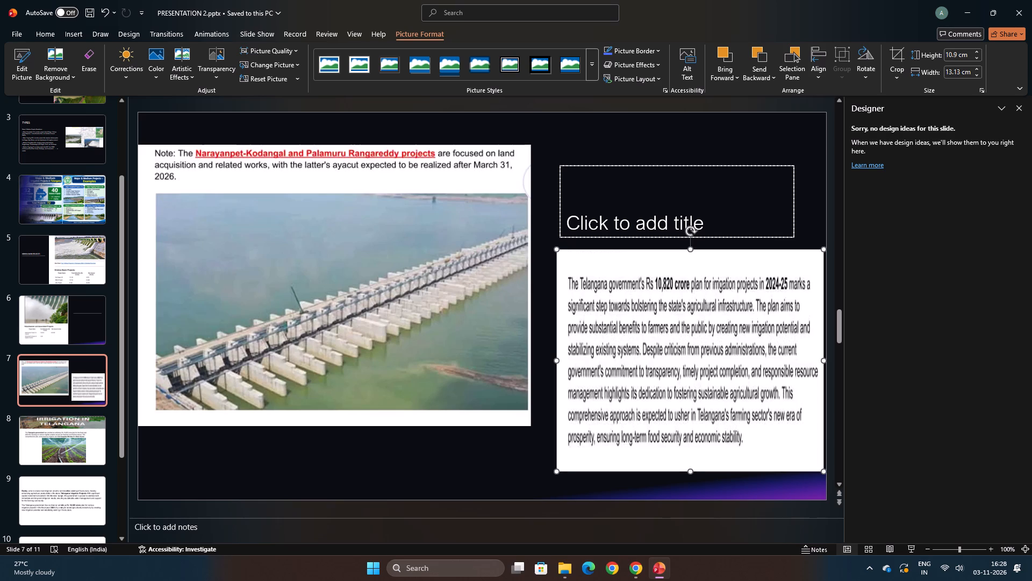
# Enter PROJECTS as the title of slide 7.
pyautogui.click(721, 212)
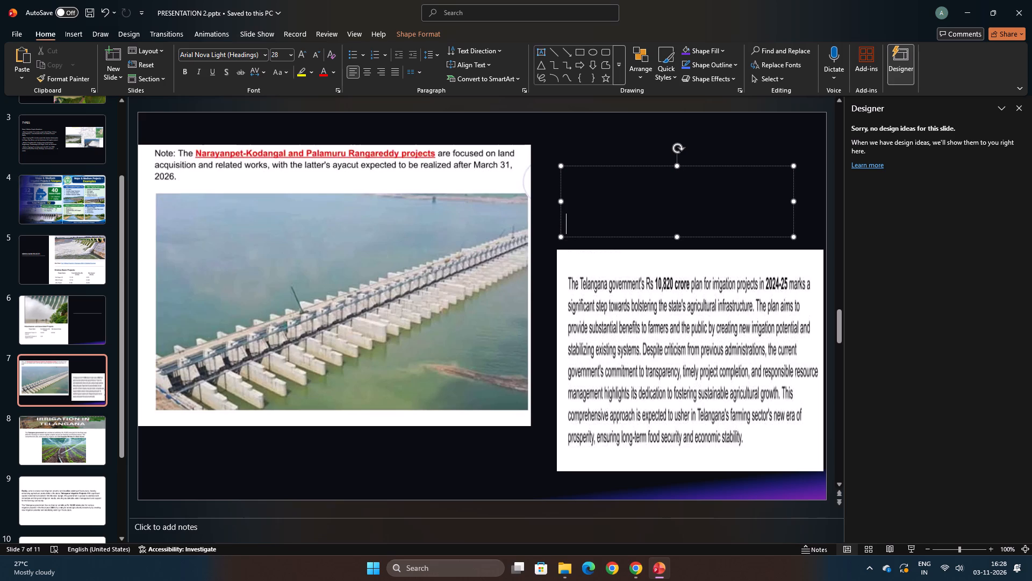
pyautogui.write('PROJECTS')
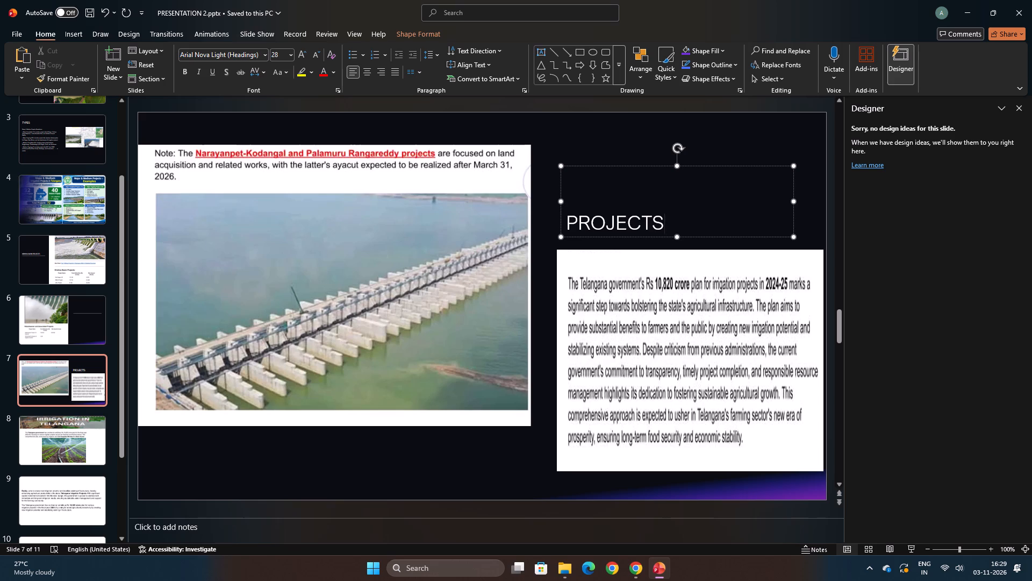
# Nudge the paragraph picture closer to the dam picture and slightly up, just beneath the PROJECTS title.
pyautogui.moveTo(611, 349); pyautogui.dragTo(601, 344)
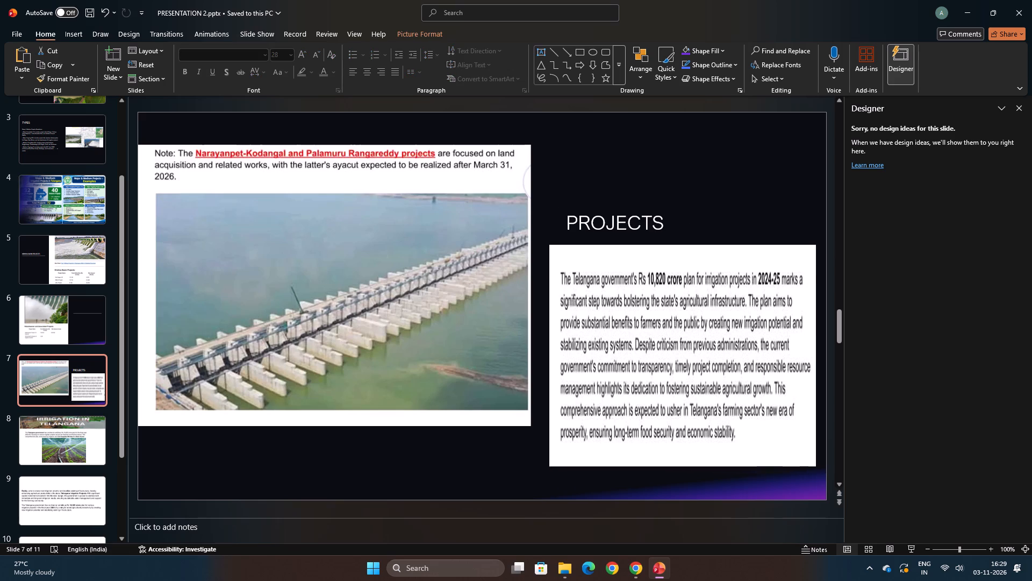
pyautogui.moveTo(601, 344); pyautogui.dragTo(596, 342)
pyautogui.moveTo(646, 225); pyautogui.dragTo(646, 217)
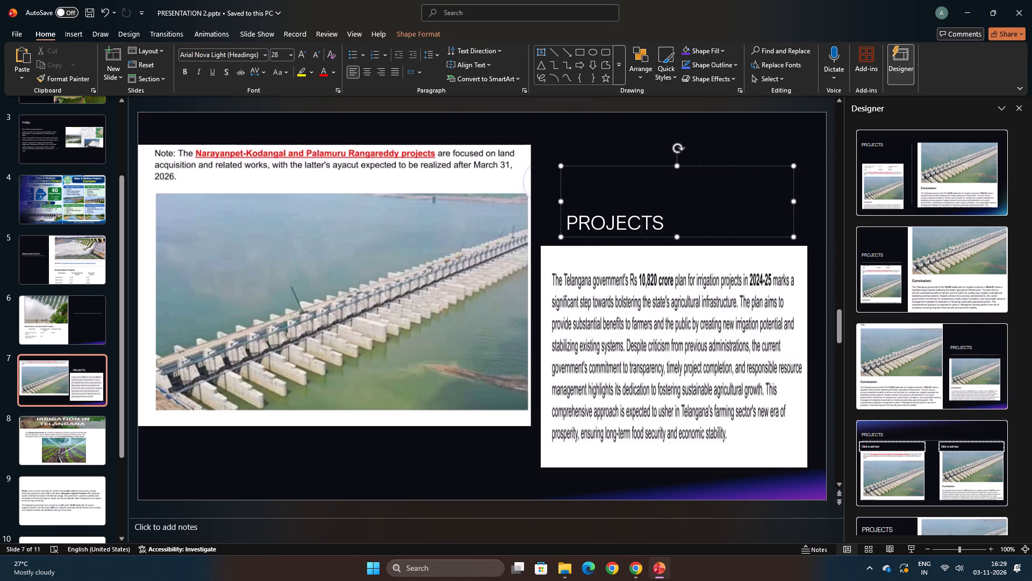
pyautogui.click(61, 377)
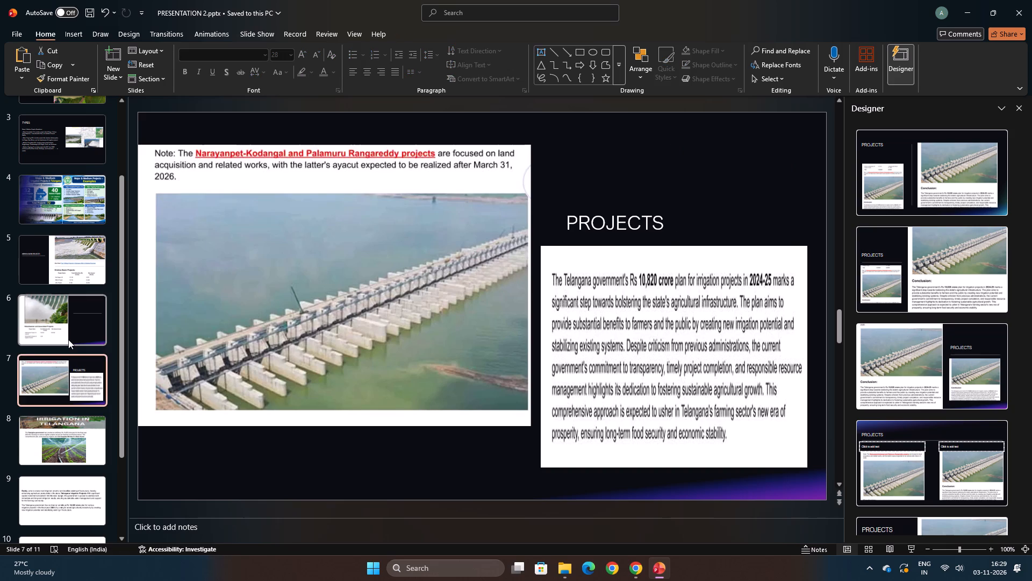
# Open slide 6 with the Kaleshwaram and Associated Projects picture and begin editing its empty title placeholder.
pyautogui.click(67, 331)
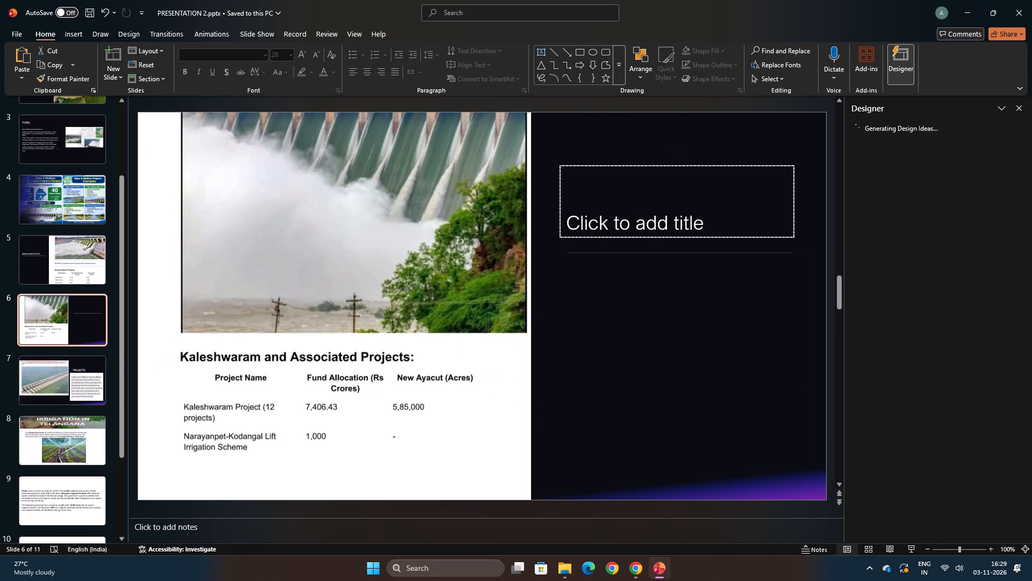
pyautogui.click(669, 186)
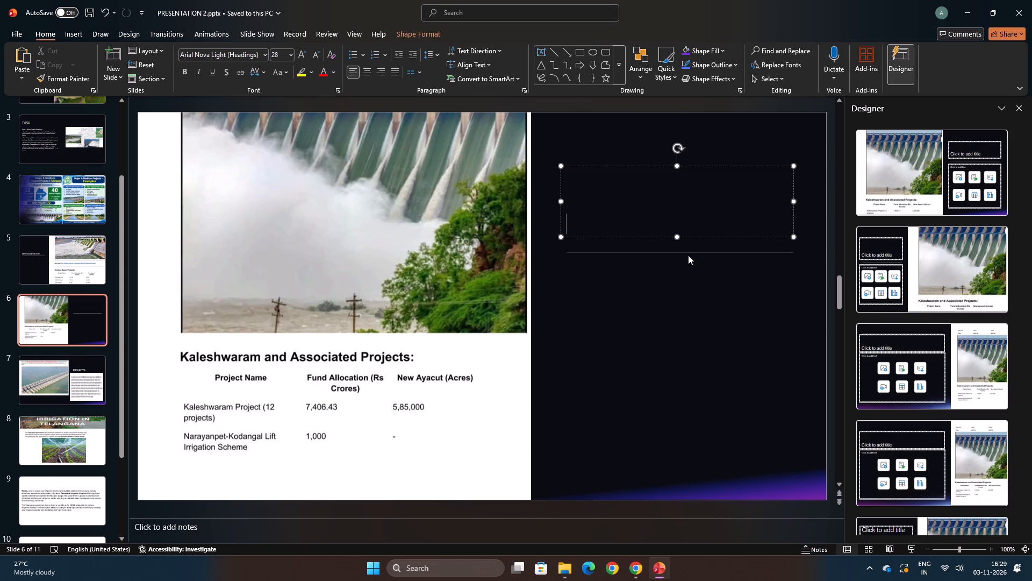
# Enter KALESHWARAM PROJECT as the title of slide 6, beside the dam picture.
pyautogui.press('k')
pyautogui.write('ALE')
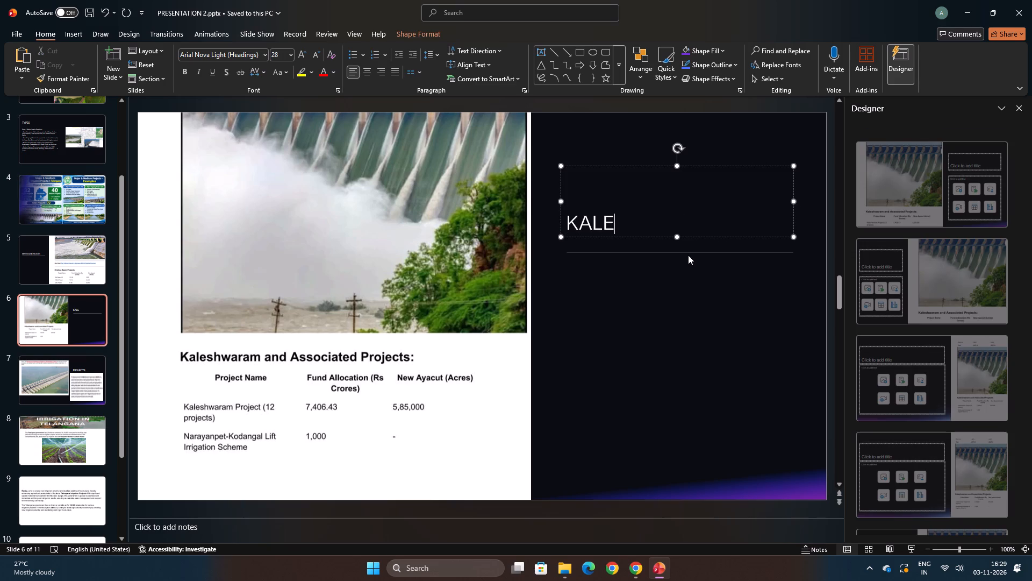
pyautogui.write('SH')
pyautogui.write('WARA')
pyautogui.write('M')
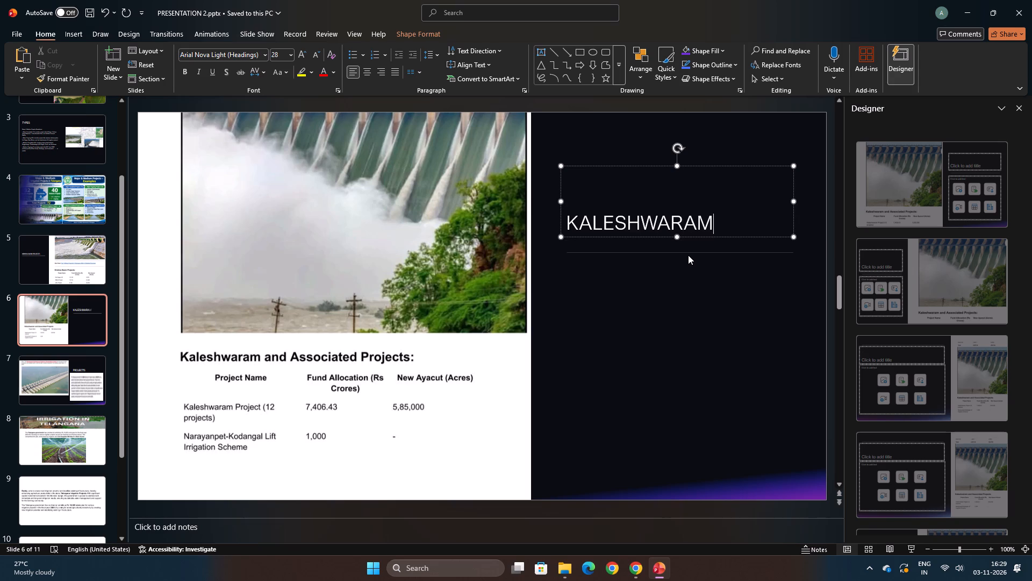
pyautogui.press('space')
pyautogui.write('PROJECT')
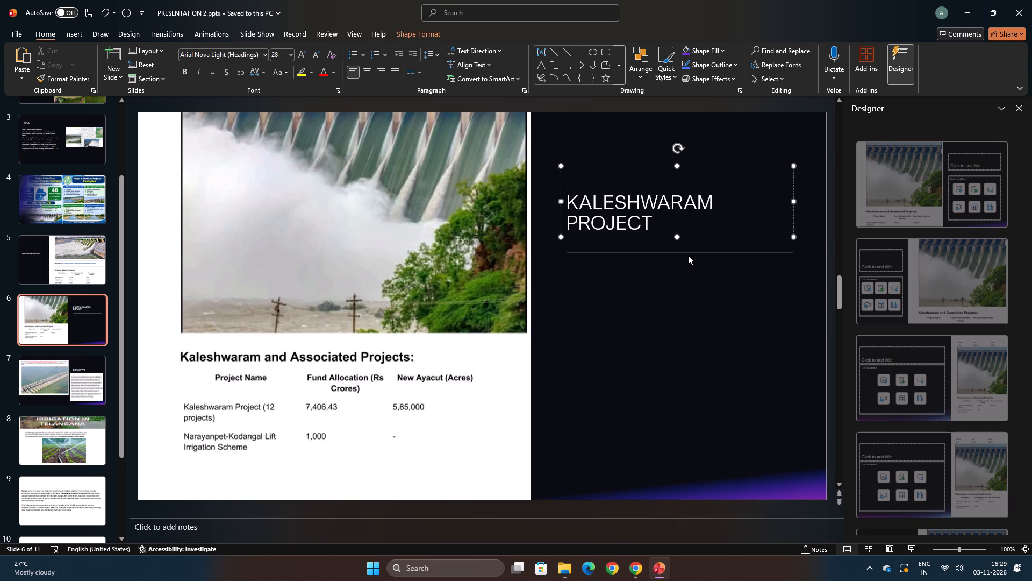
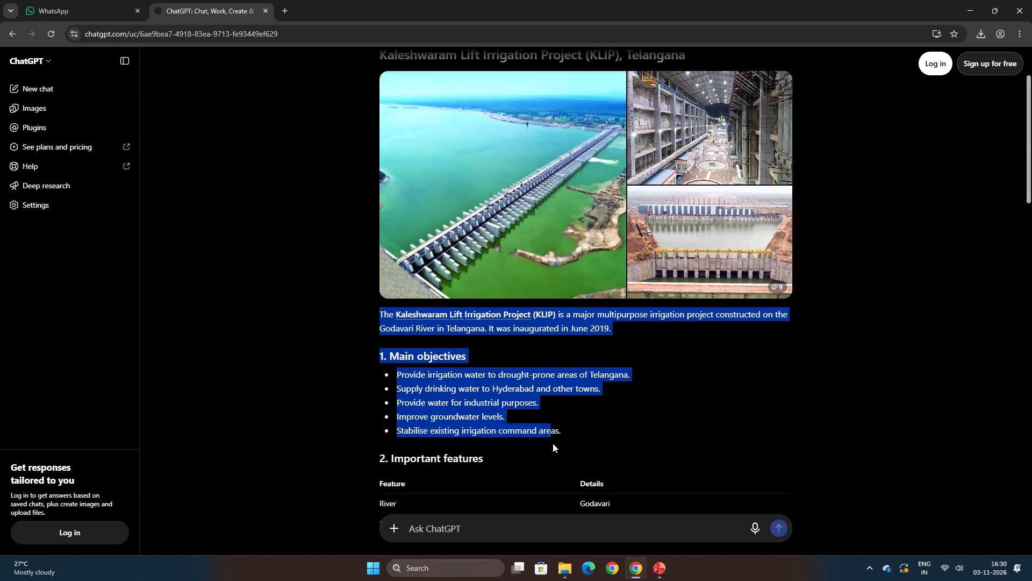
pyautogui.moveTo(553, 443); pyautogui.dragTo(555, 437)
pyautogui.click(555, 437)
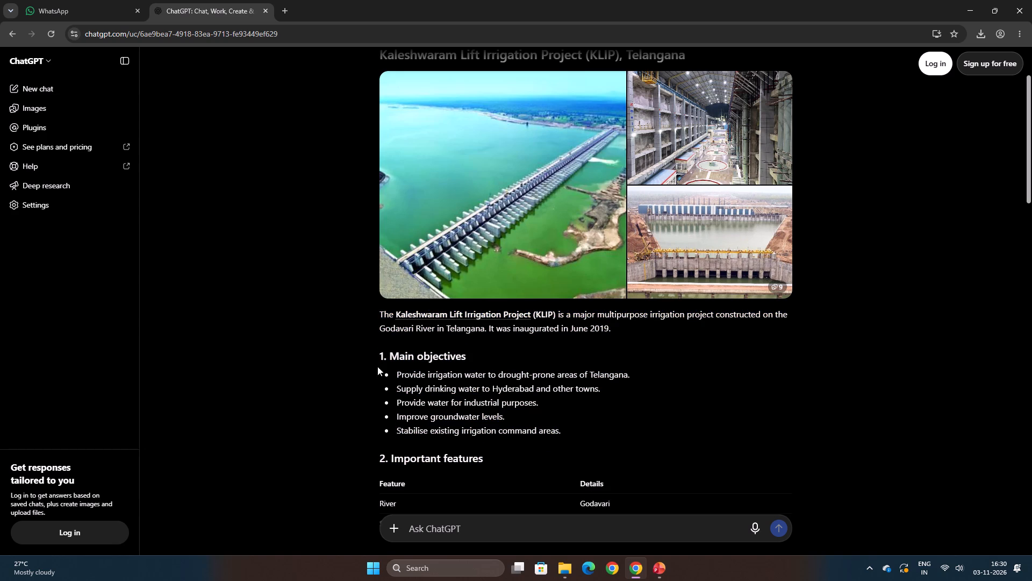
pyautogui.moveTo(379, 313); pyautogui.dragTo(610, 427)
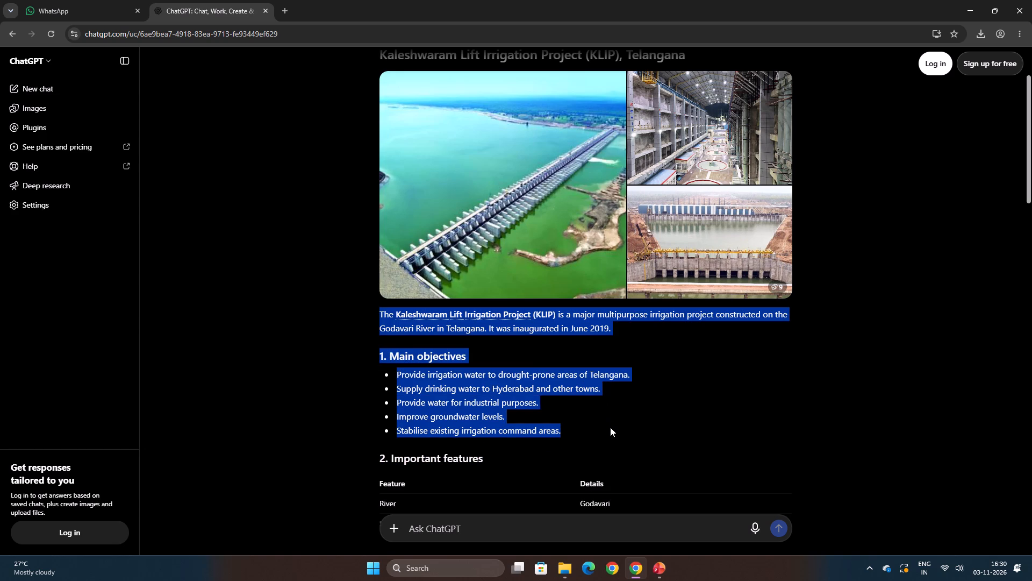
pyautogui.moveTo(610, 427); pyautogui.dragTo(610, 431)
pyautogui.rightClick(610, 431)
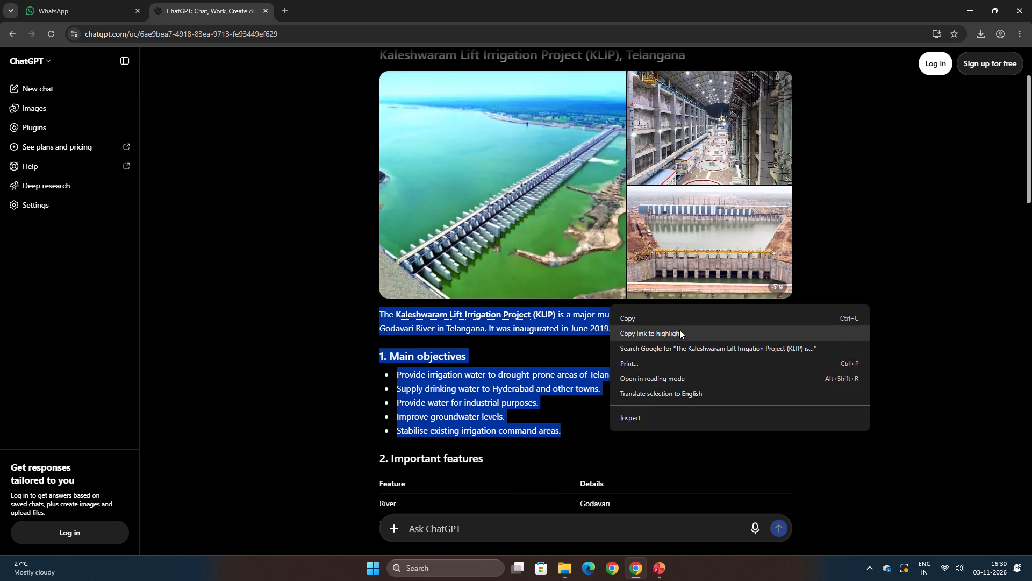
pyautogui.click(683, 316)
# Switch to PowerPoint and paste the copied Kaleshwaram text onto slide 6.
pyautogui.click(651, 573)
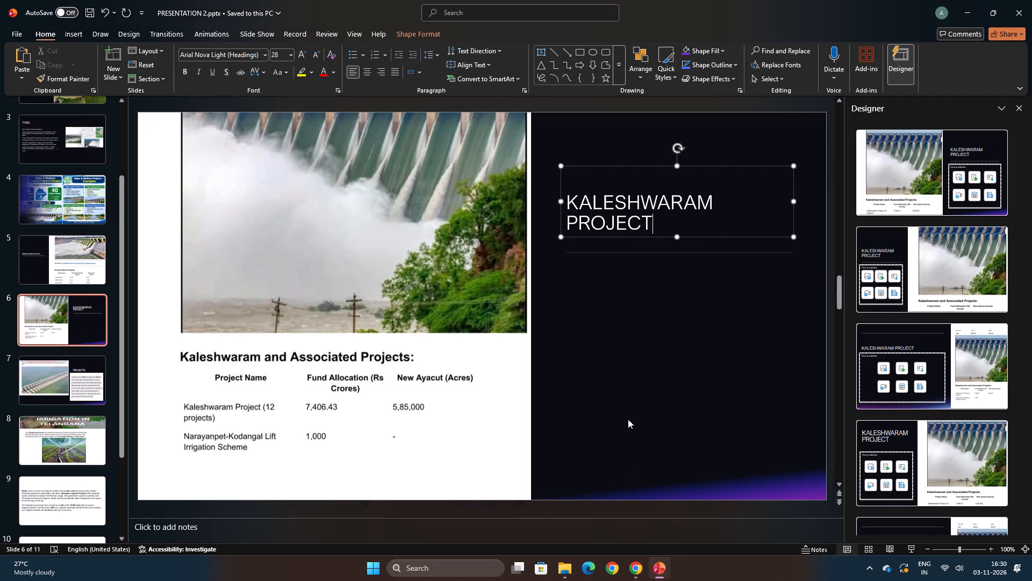
pyautogui.rightClick(658, 330)
pyautogui.click(719, 136)
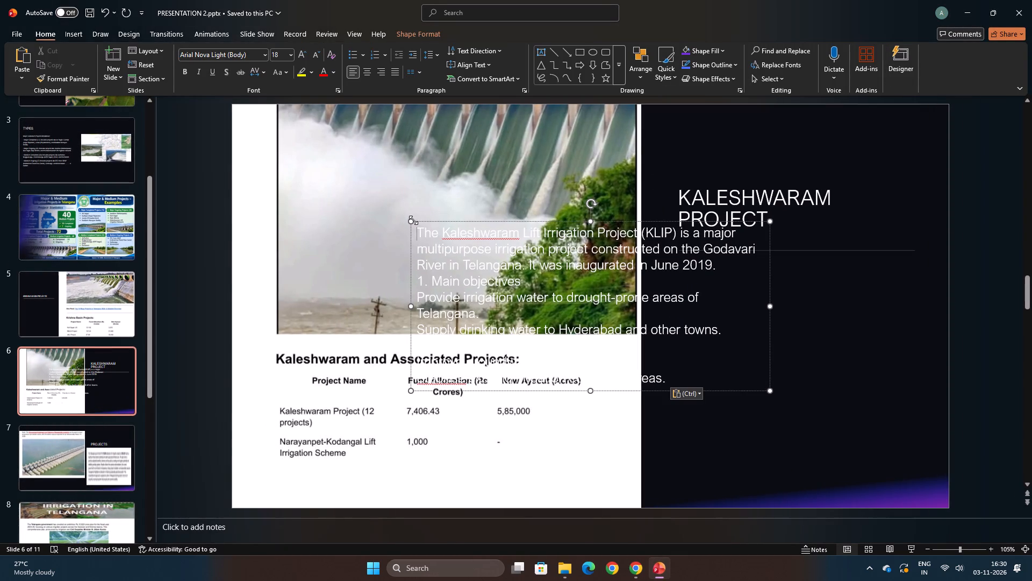
# Shift the Kaleshwaram and Associated Projects picture slightly inward from the slide's top-left corner.
pyautogui.moveTo(408, 217); pyautogui.dragTo(497, 249)
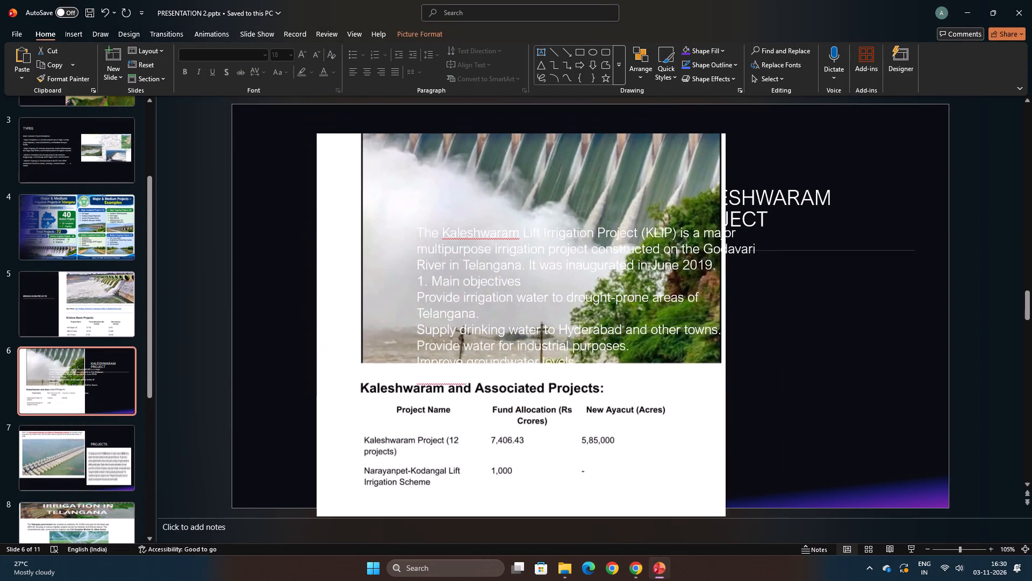
pyautogui.moveTo(497, 249); pyautogui.dragTo(435, 237)
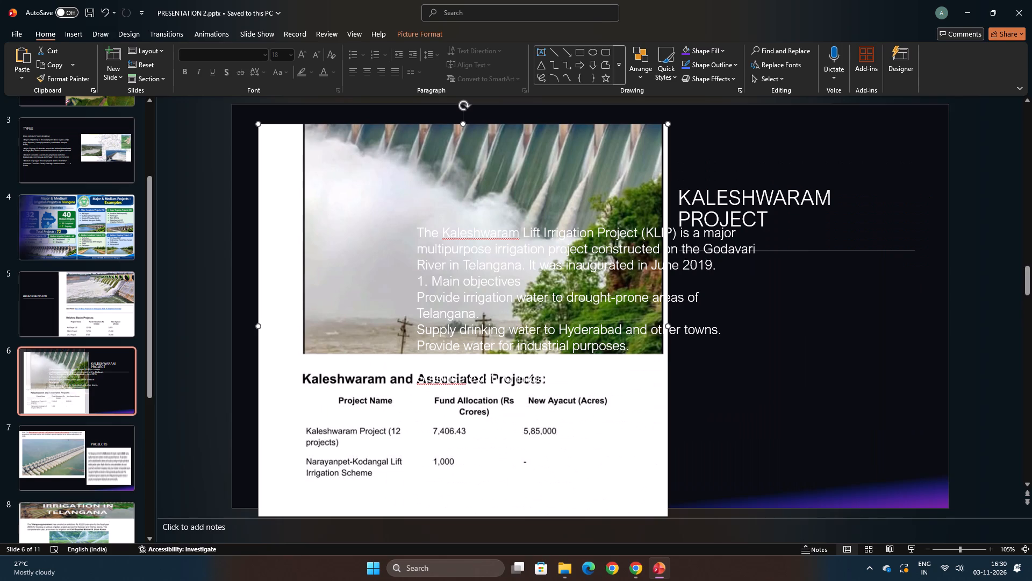
# Resize the pasted text box to fit beside the picture, beneath the line under the KALESHWARAM PROJECT title.
pyautogui.click(431, 242)
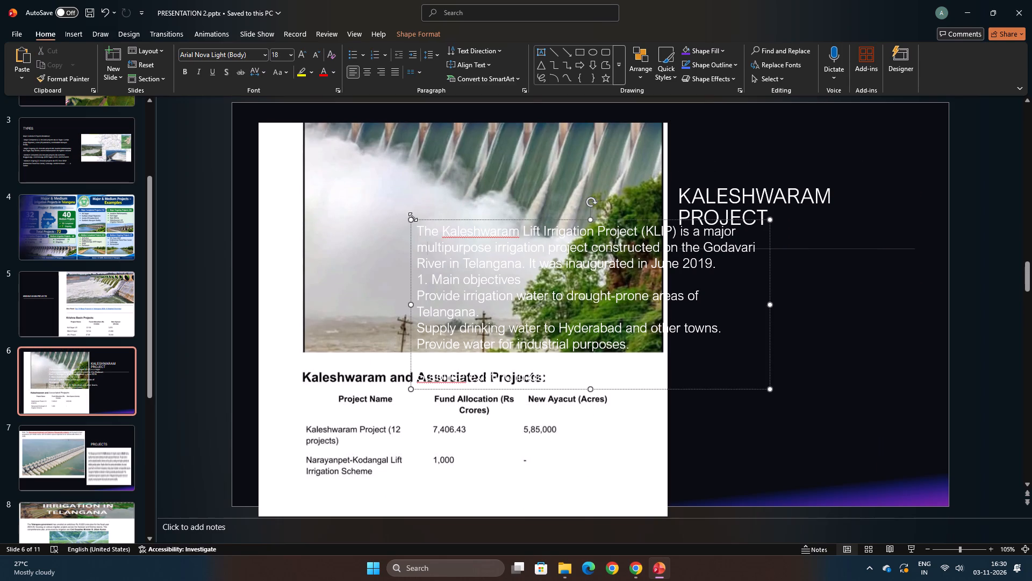
pyautogui.moveTo(411, 220); pyautogui.dragTo(668, 279)
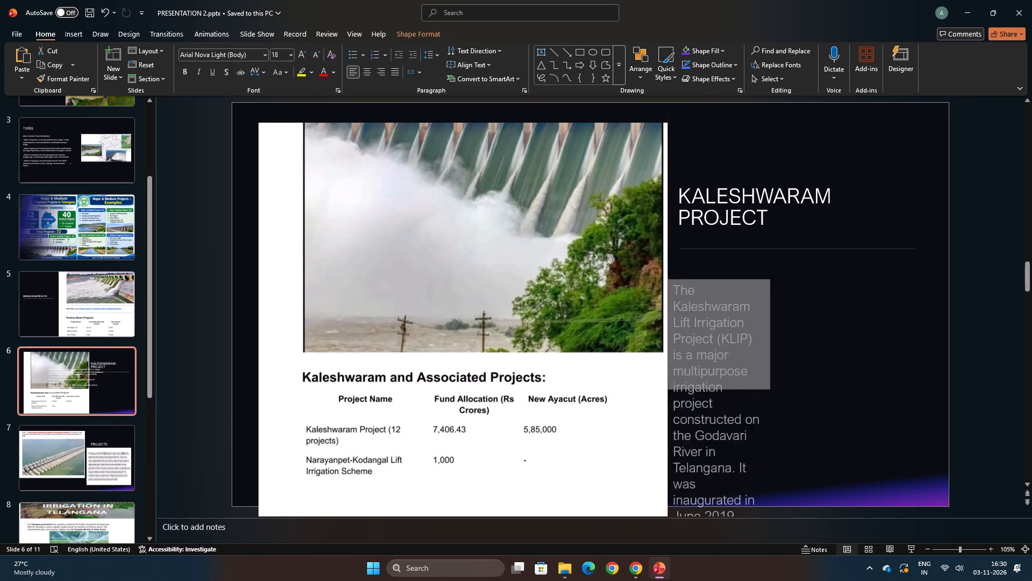
pyautogui.moveTo(668, 279); pyautogui.dragTo(628, 277)
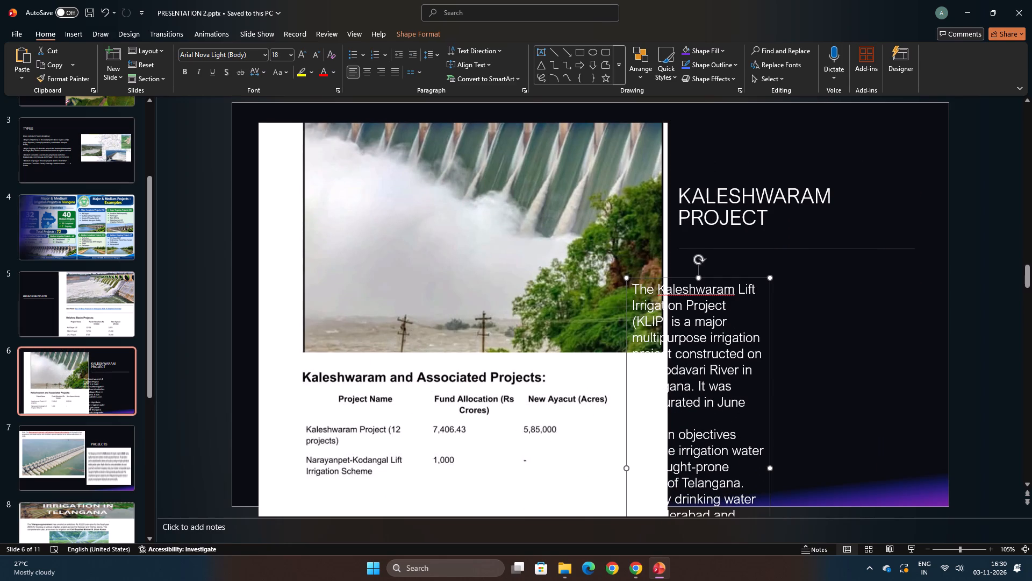
pyautogui.moveTo(771, 468); pyautogui.dragTo(821, 403)
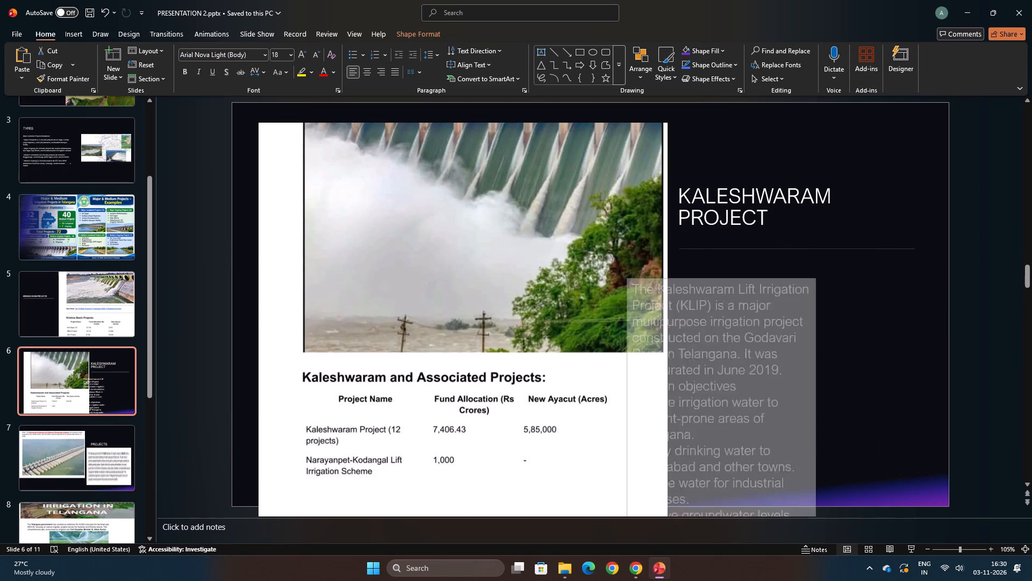
pyautogui.moveTo(821, 403); pyautogui.dragTo(904, 350)
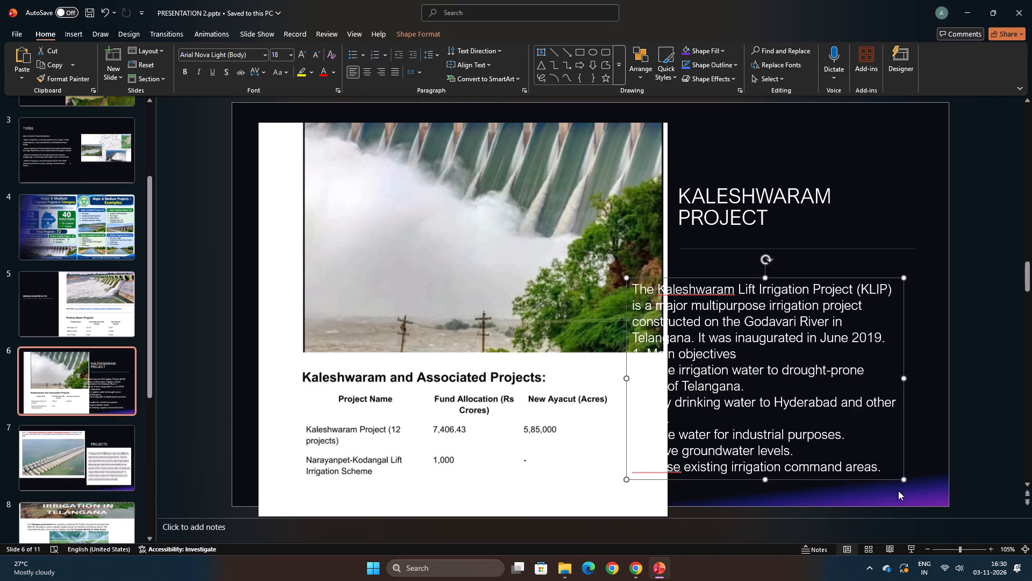
pyautogui.moveTo(764, 273); pyautogui.dragTo(785, 272)
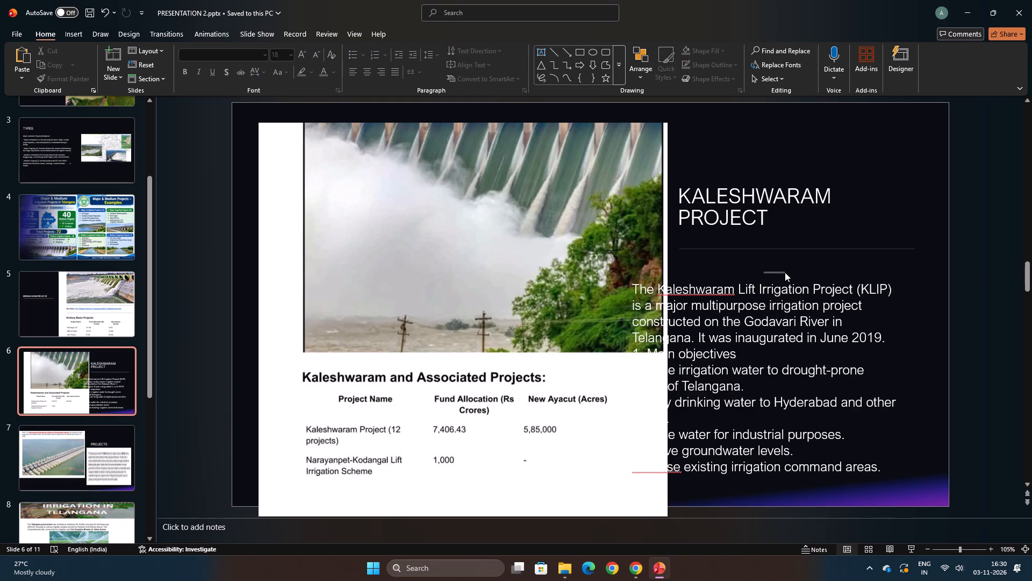
pyautogui.moveTo(785, 272); pyautogui.dragTo(775, 274)
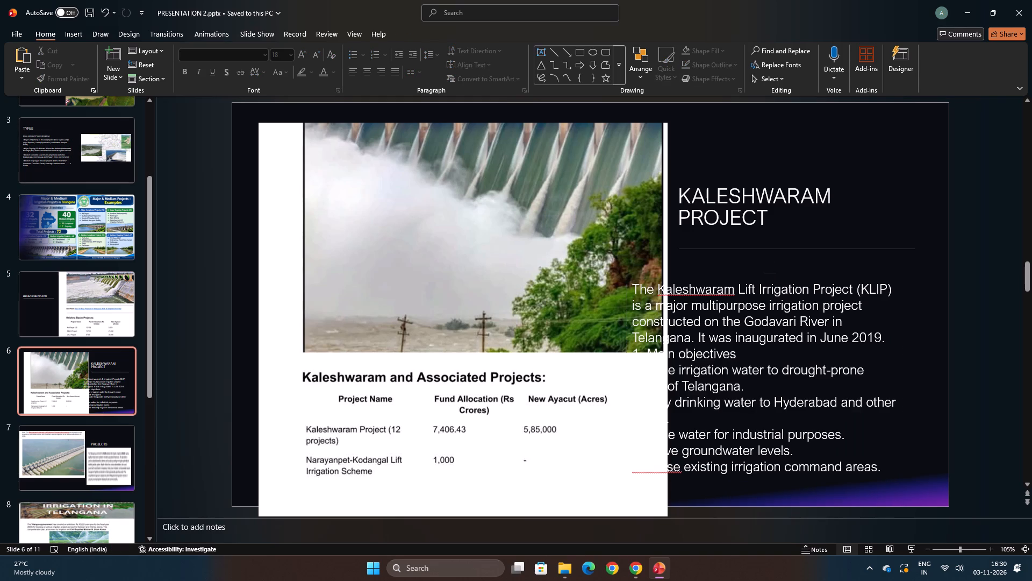
pyautogui.click(764, 284)
pyautogui.moveTo(765, 279); pyautogui.dragTo(797, 274)
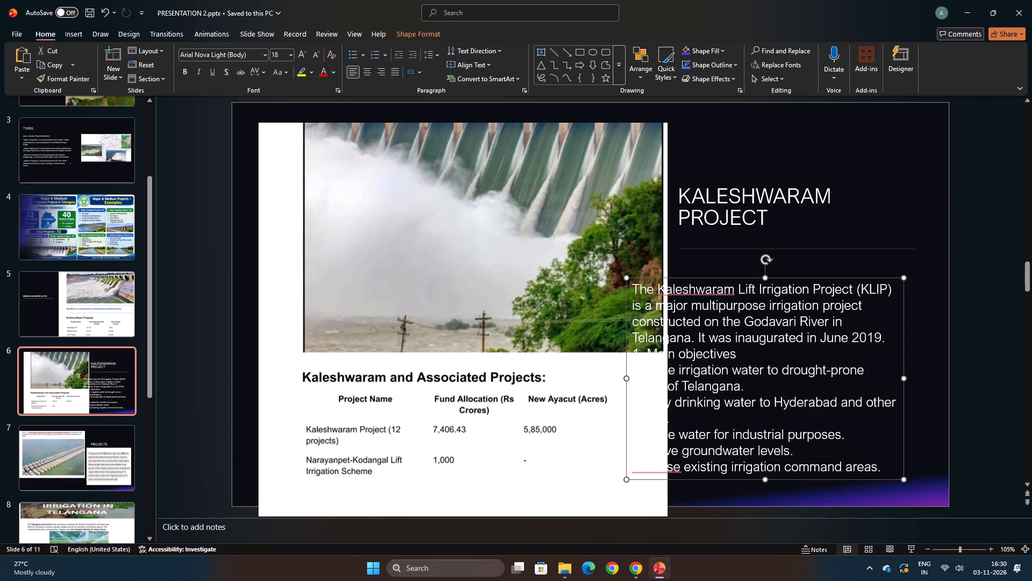
pyautogui.moveTo(627, 377); pyautogui.dragTo(673, 359)
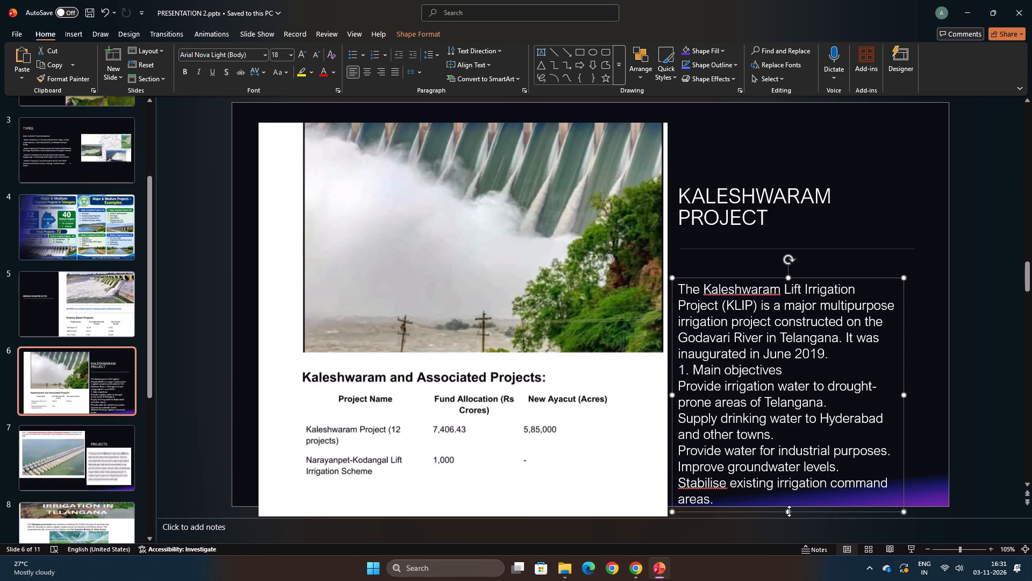
pyautogui.moveTo(789, 511); pyautogui.dragTo(805, 487)
pyautogui.moveTo(903, 509); pyautogui.dragTo(908, 490)
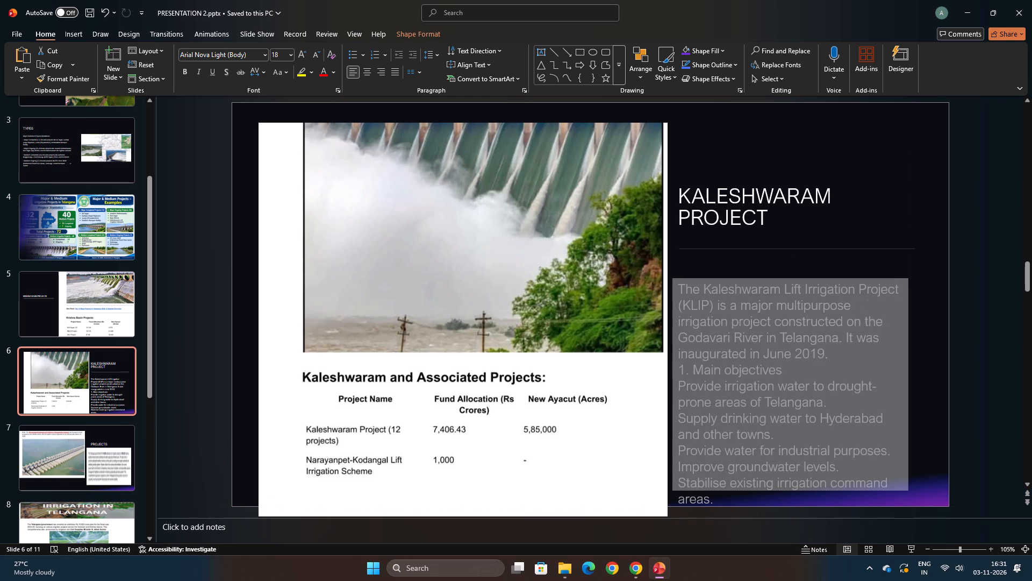
pyautogui.moveTo(908, 490); pyautogui.dragTo(932, 476)
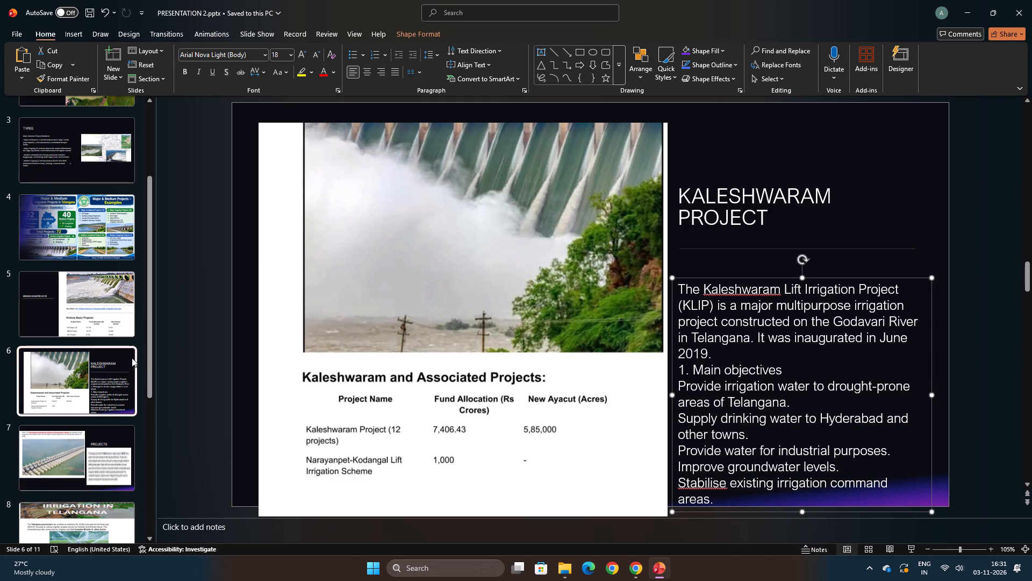
# Stretch the Kaleshwaram picture up to the slide's top edge and outward slightly past the slide's left edge.
pyautogui.click(345, 386)
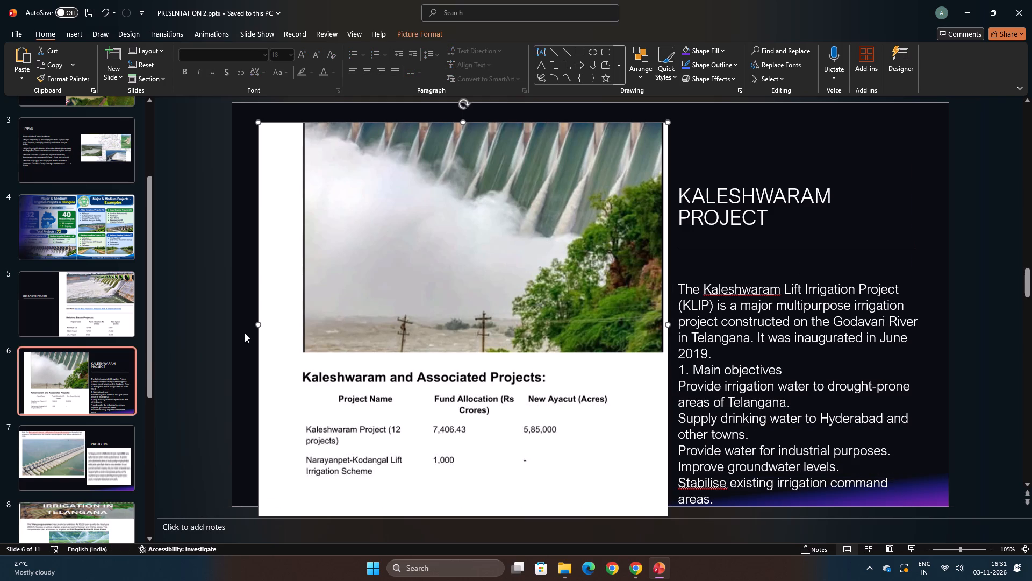
pyautogui.moveTo(259, 325); pyautogui.dragTo(252, 317)
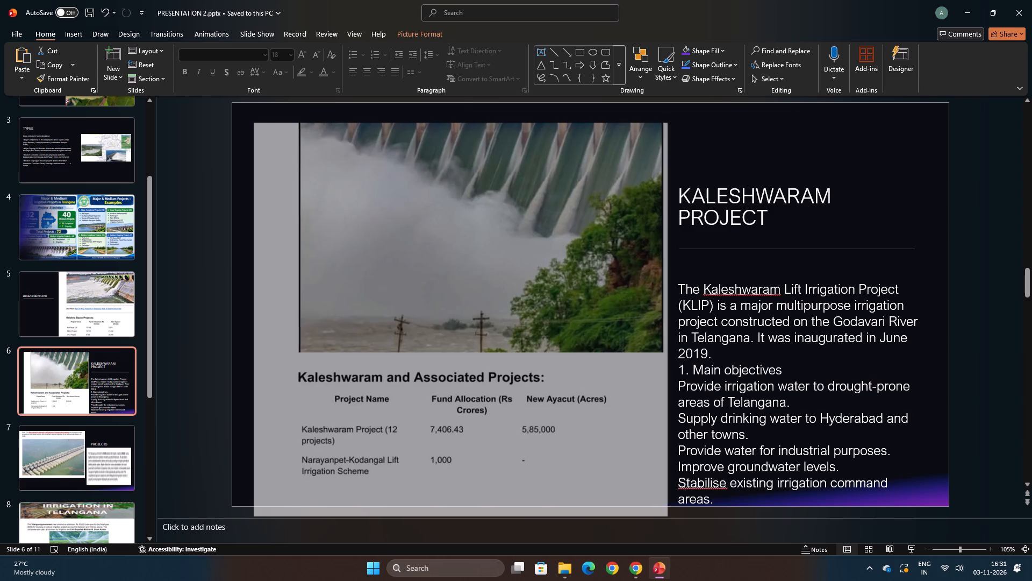
pyautogui.moveTo(252, 317); pyautogui.dragTo(244, 317)
pyautogui.click(454, 481)
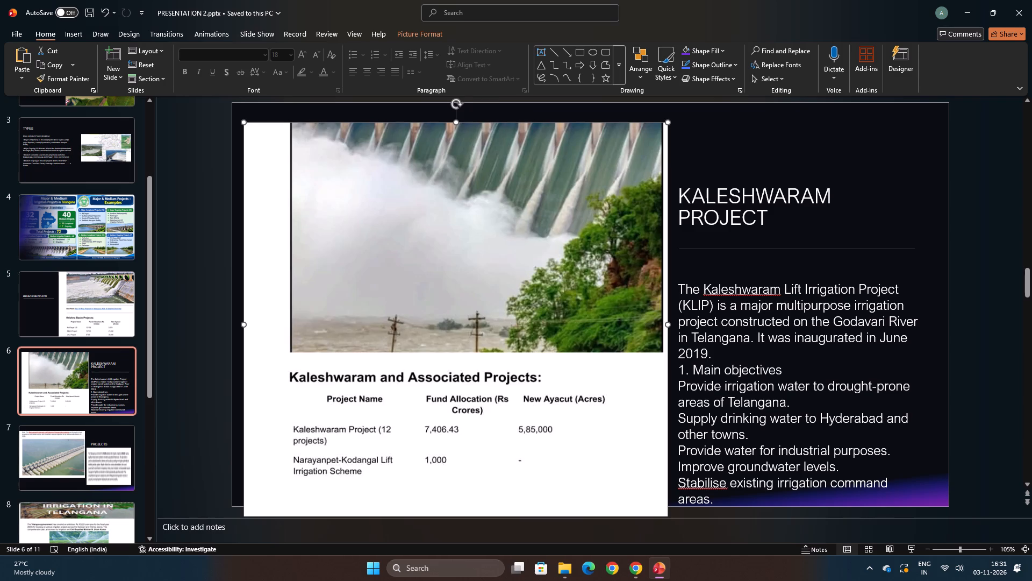
pyautogui.moveTo(454, 123); pyautogui.dragTo(460, 118)
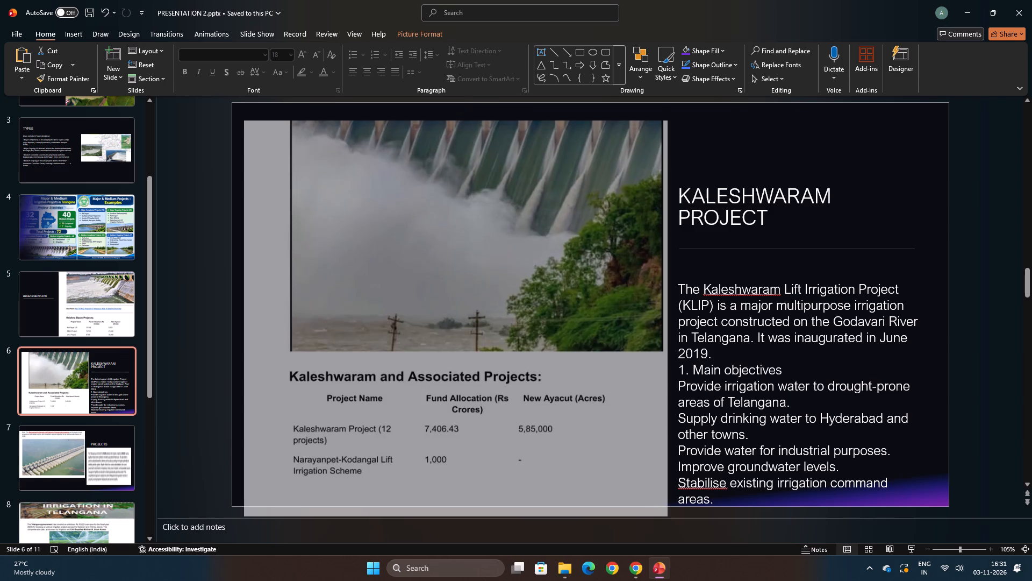
pyautogui.moveTo(460, 118); pyautogui.dragTo(464, 102)
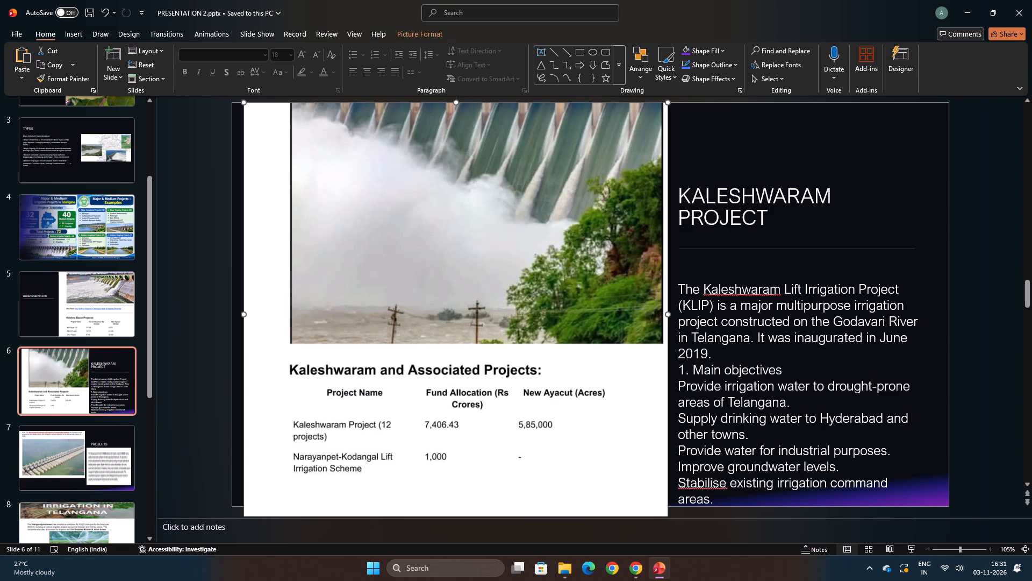
pyautogui.moveTo(244, 313); pyautogui.dragTo(227, 308)
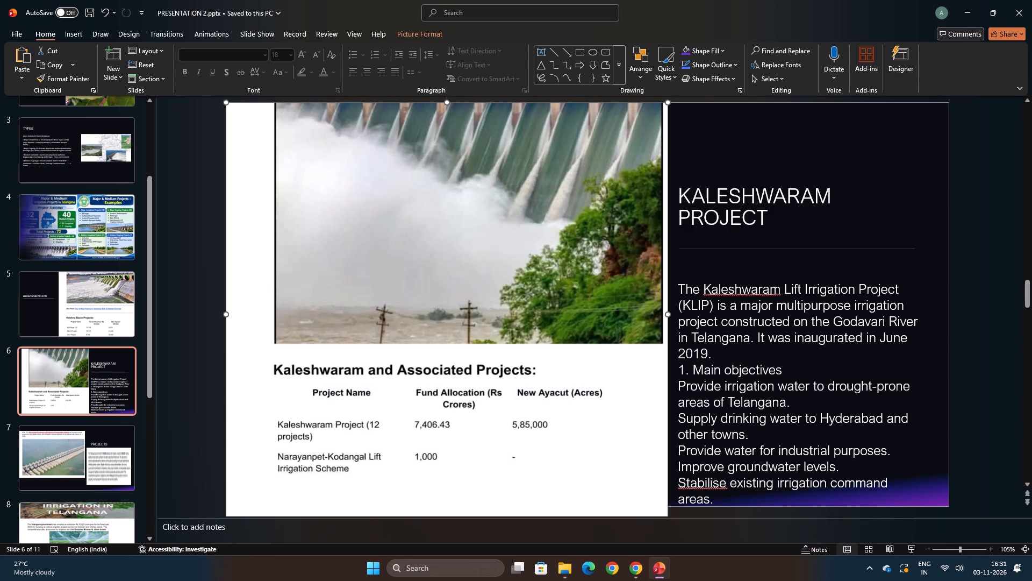
# Review slides 5 to 8 and look back through the thumbnails to the start of the presentation.
pyautogui.click(47, 374)
pyautogui.click(65, 314)
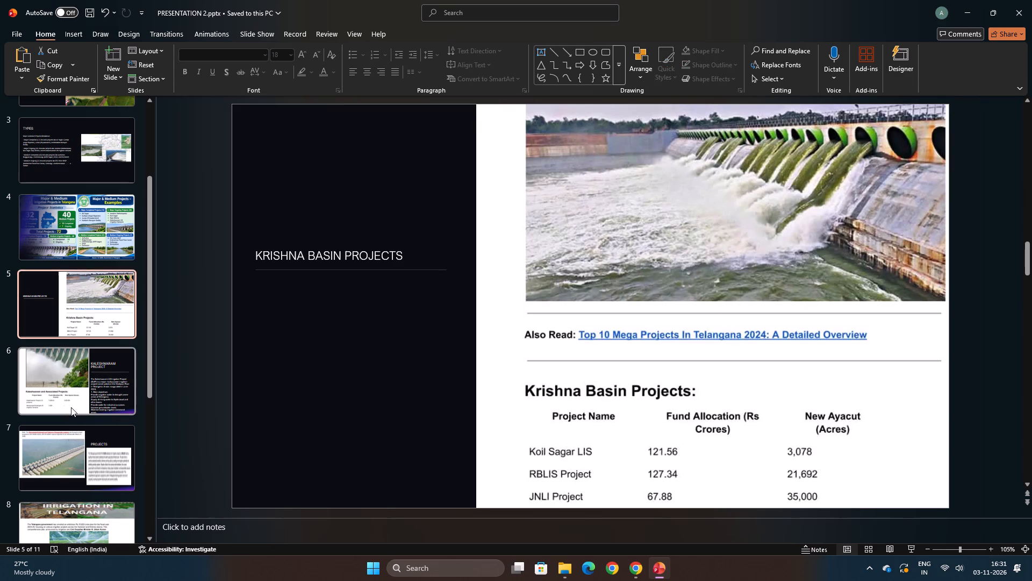
pyautogui.click(71, 407)
pyautogui.click(76, 457)
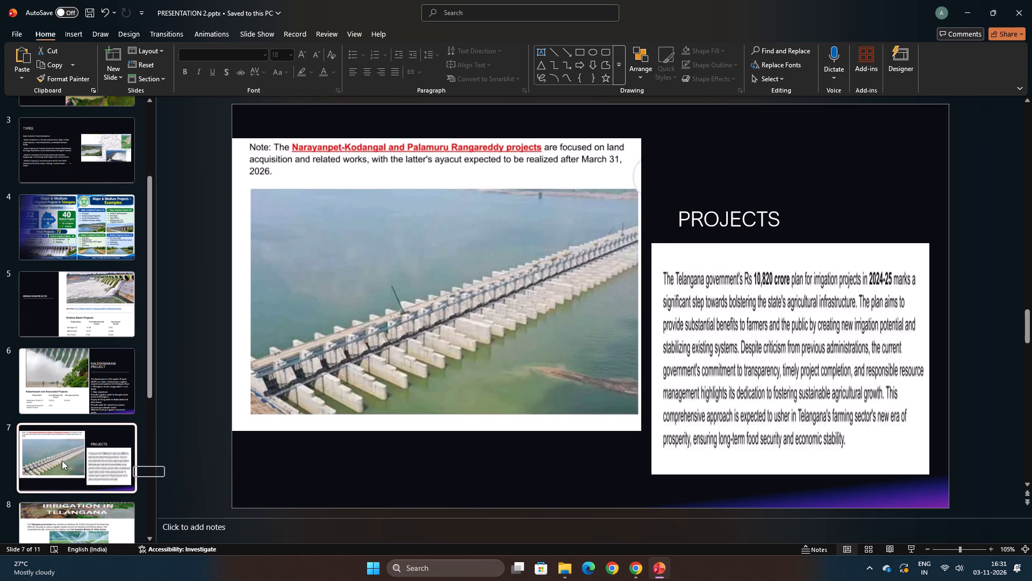
pyautogui.click(60, 511)
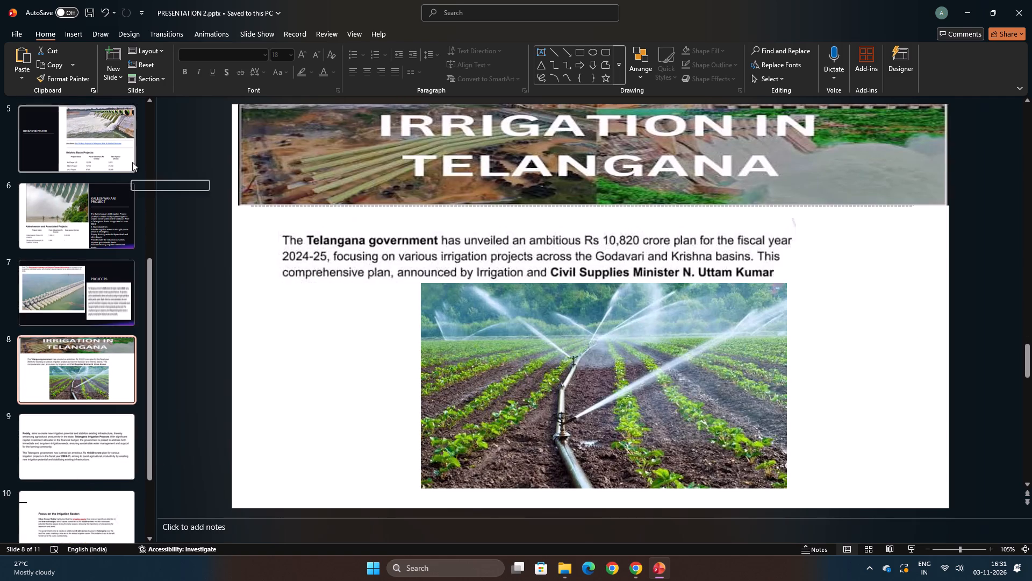
pyautogui.scroll(9, 62, 257)
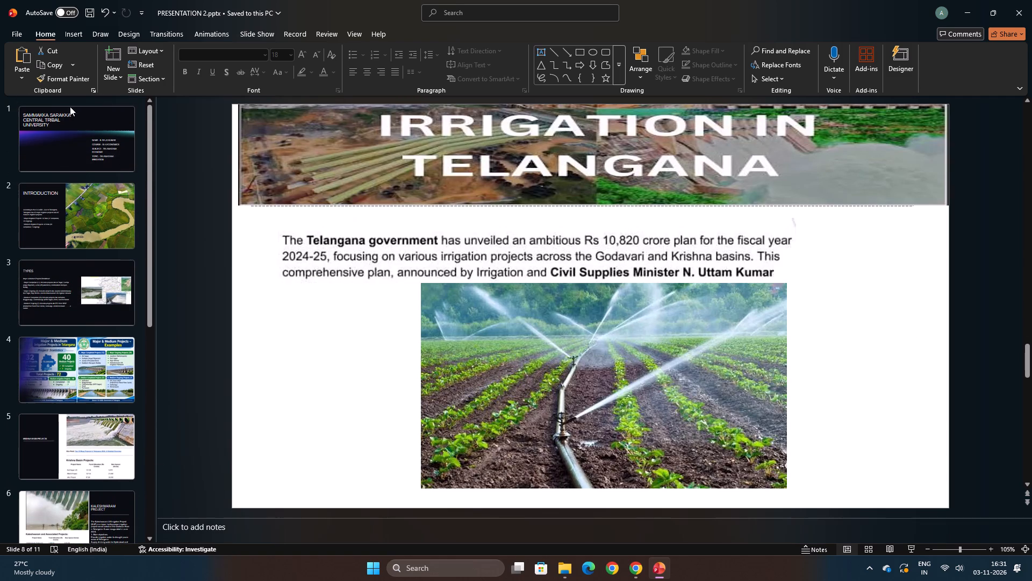
# Save the presentation.
pyautogui.click(13, 36)
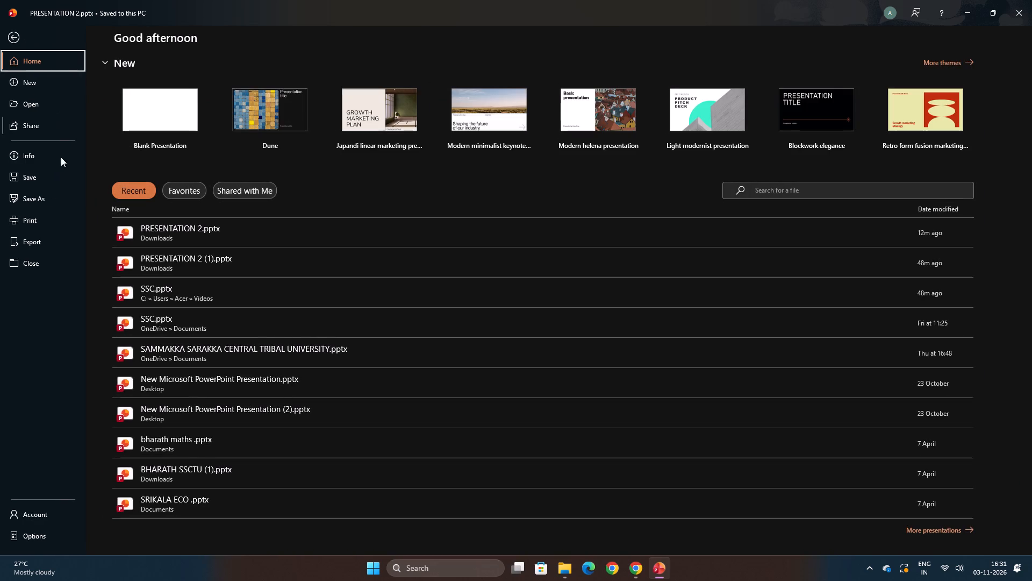
pyautogui.click(45, 180)
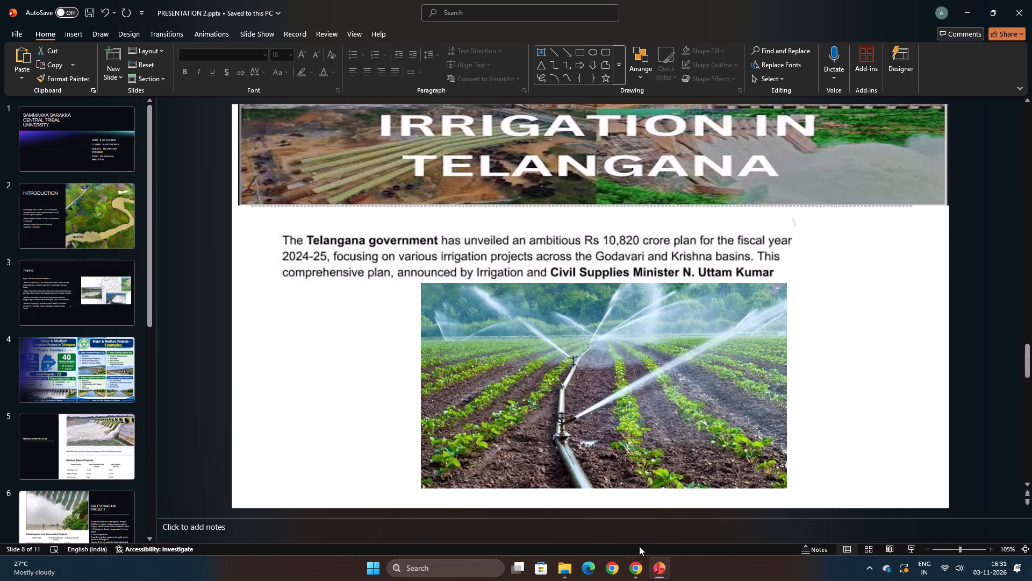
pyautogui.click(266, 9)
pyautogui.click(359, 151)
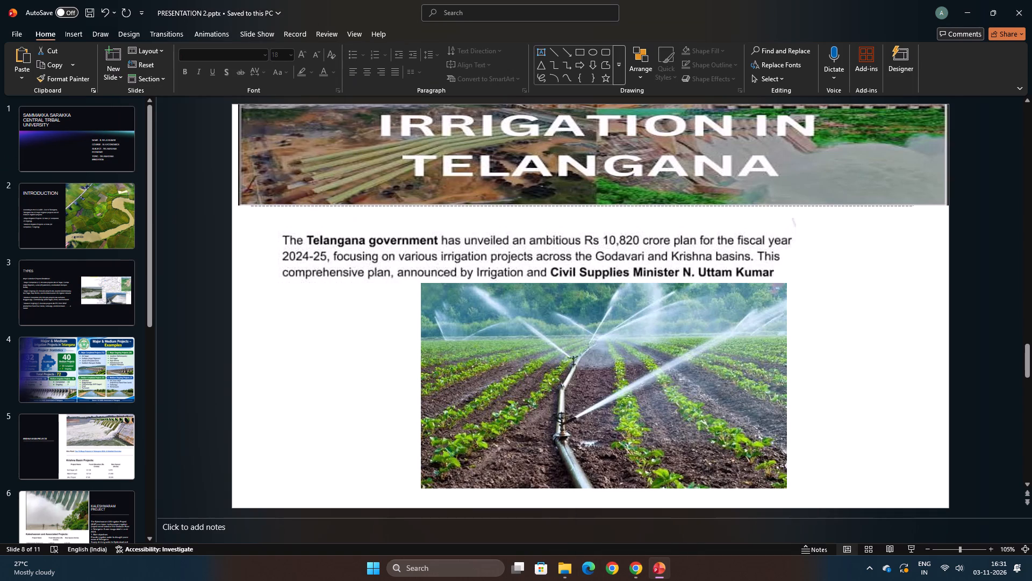